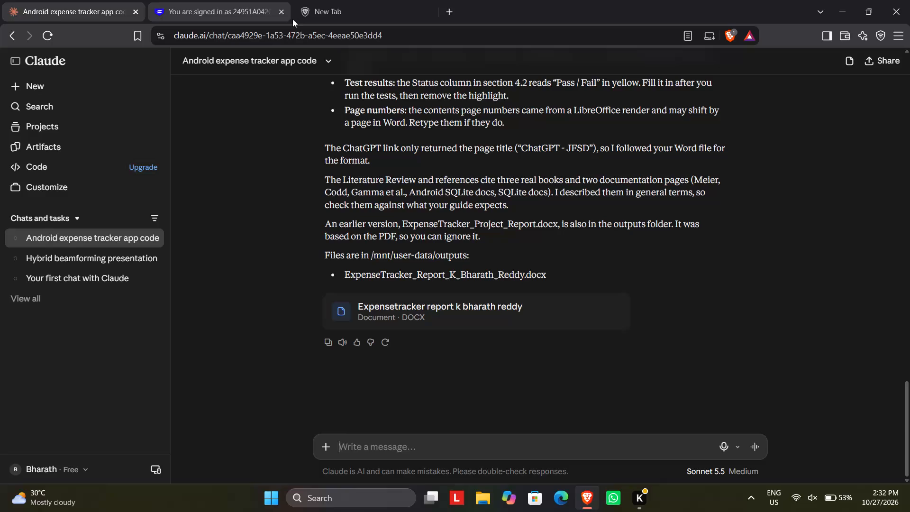
Close the network sign-in confirmation page and switch to the blank new browser page.
click(282, 14)
click(221, 15)
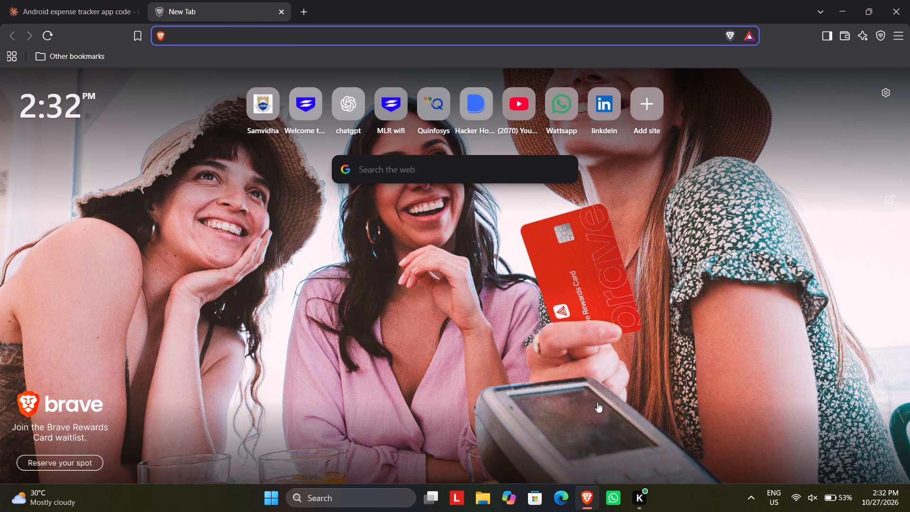
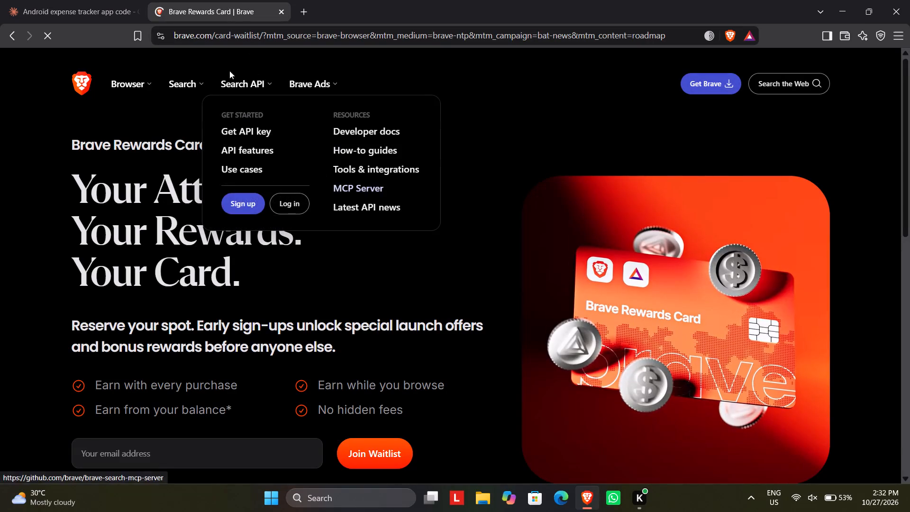
Leave the Brave Rewards Card page and go back to the new browser page.
click(16, 35)
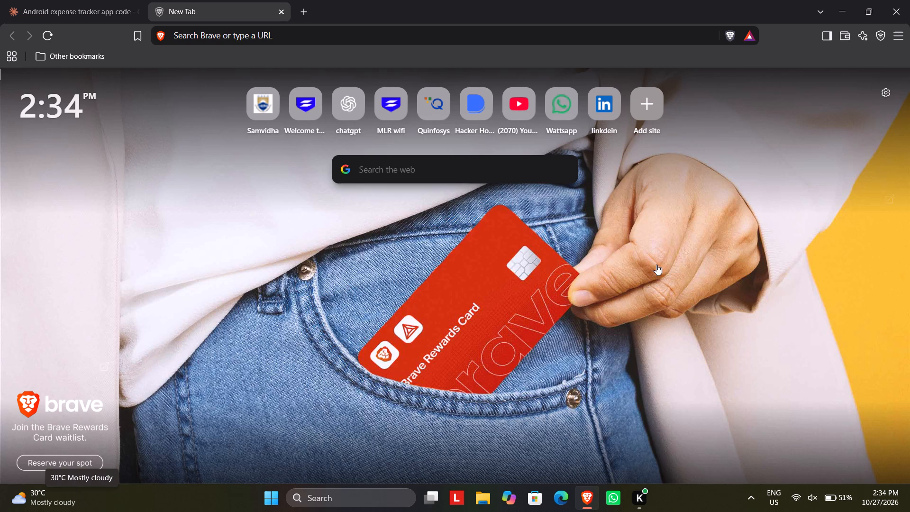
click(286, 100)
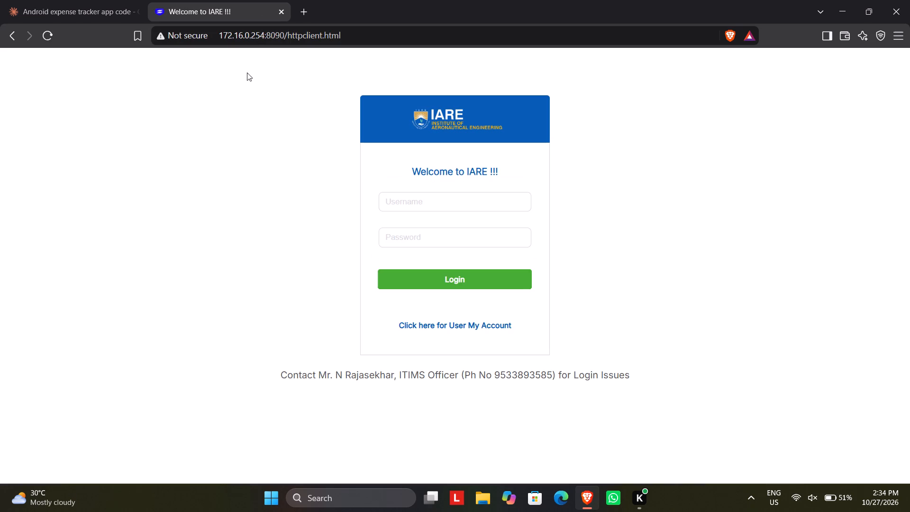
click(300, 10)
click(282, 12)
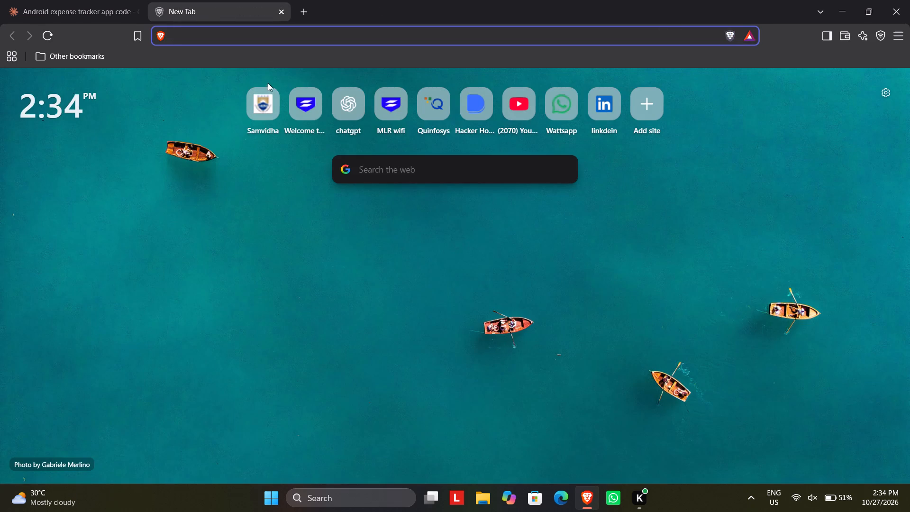
Open the Samvidha student portal and sign in with the saved account credentials.
click(266, 99)
click(267, 105)
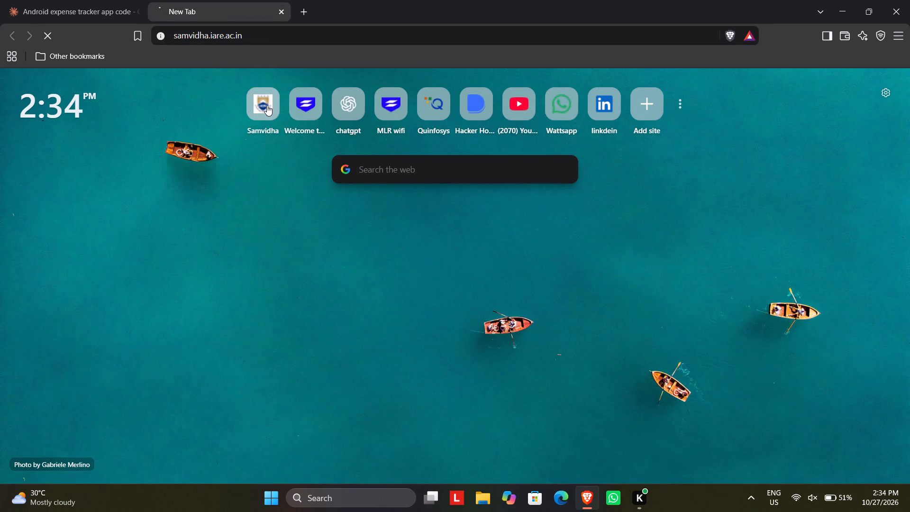
click(384, 233)
click(410, 269)
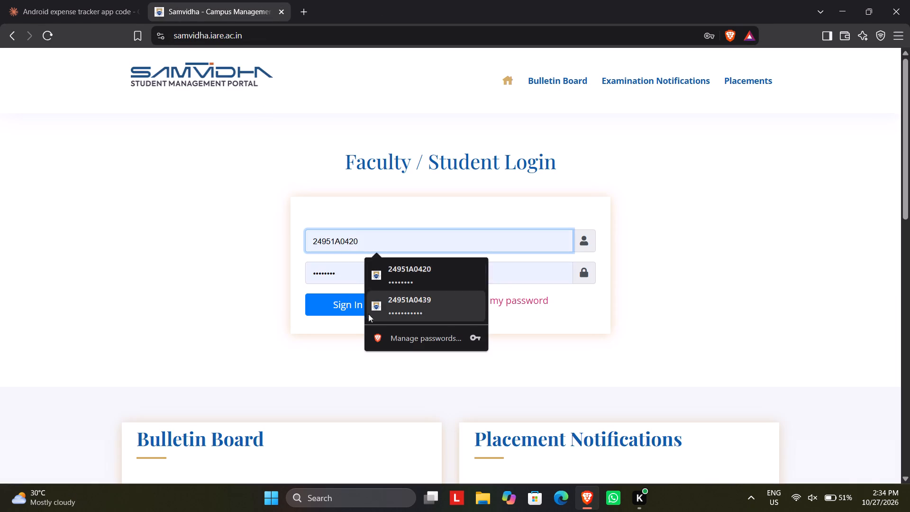
click(385, 281)
click(359, 312)
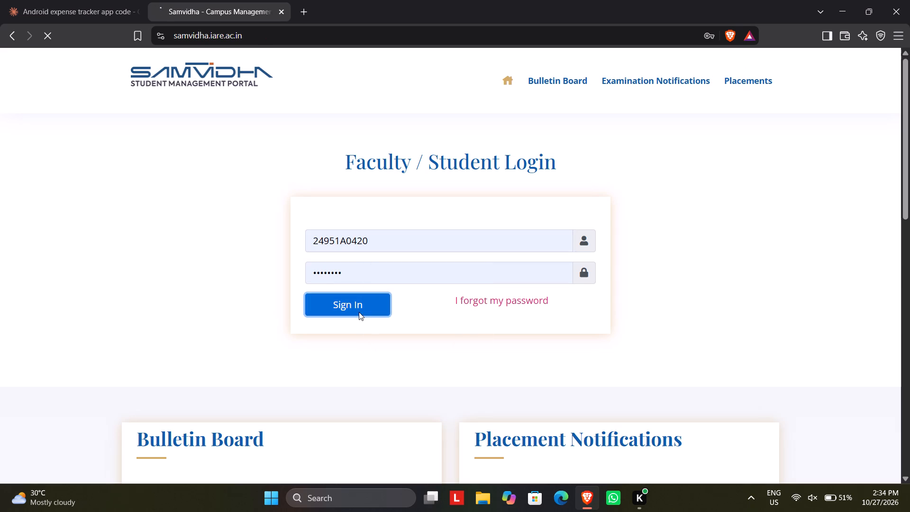
Open the CIA Marks page from the Examinations section and review the marks of the current and previous semesters.
click(35, 143)
click(60, 163)
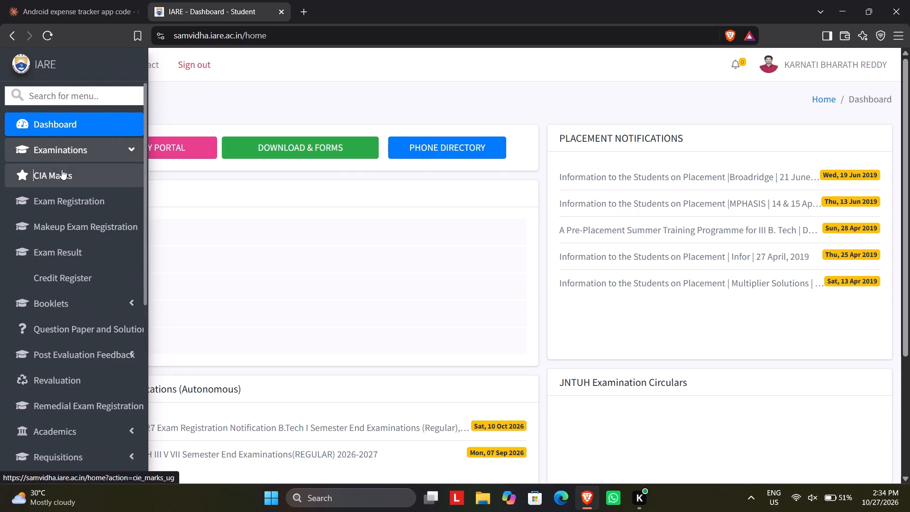
click(62, 169)
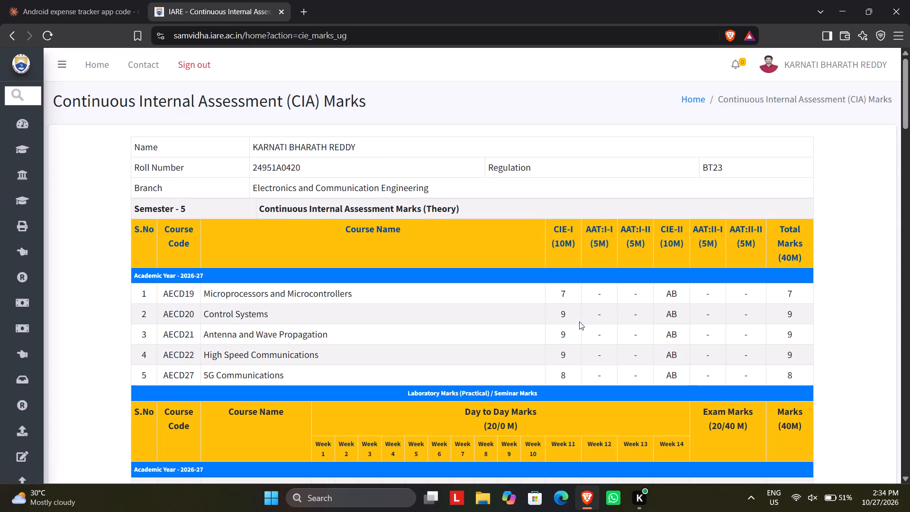
scroll(579, 321, down, 7)
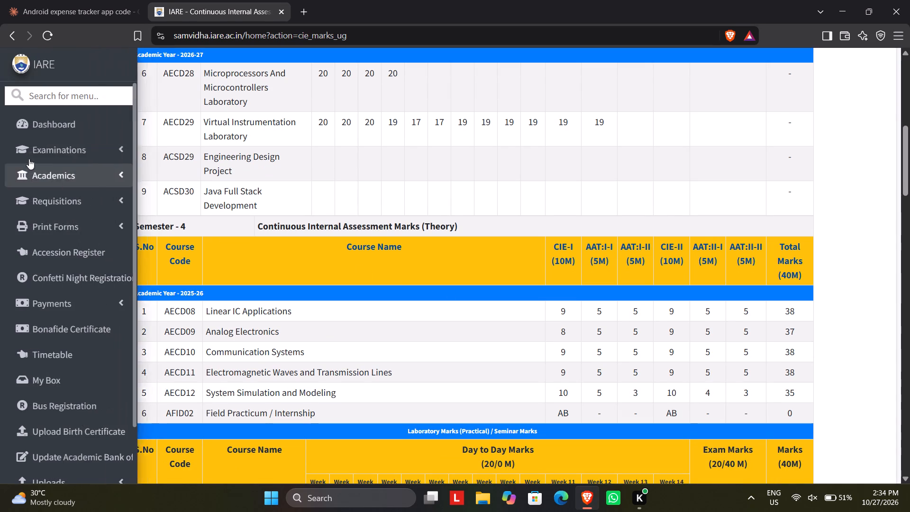
click(80, 150)
click(92, 168)
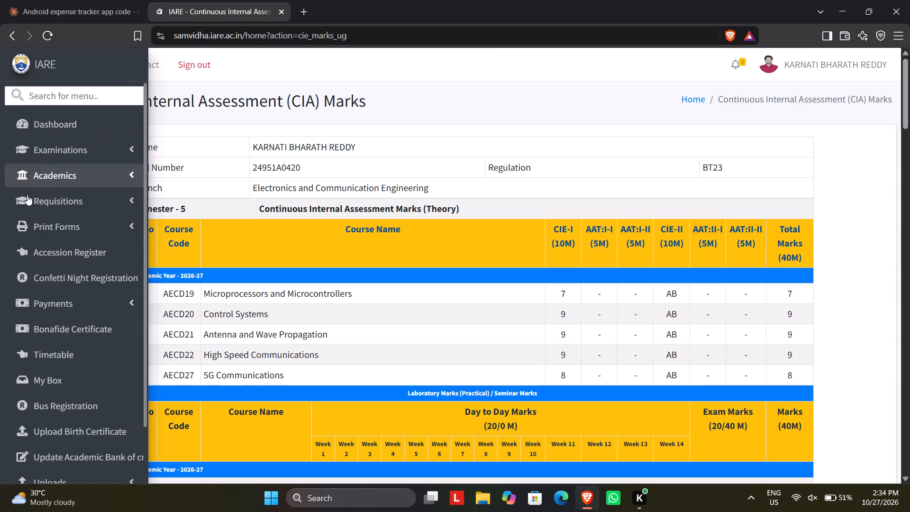
Open the Course Content Delivery page from the Academics section.
click(73, 203)
click(83, 190)
click(88, 176)
click(88, 195)
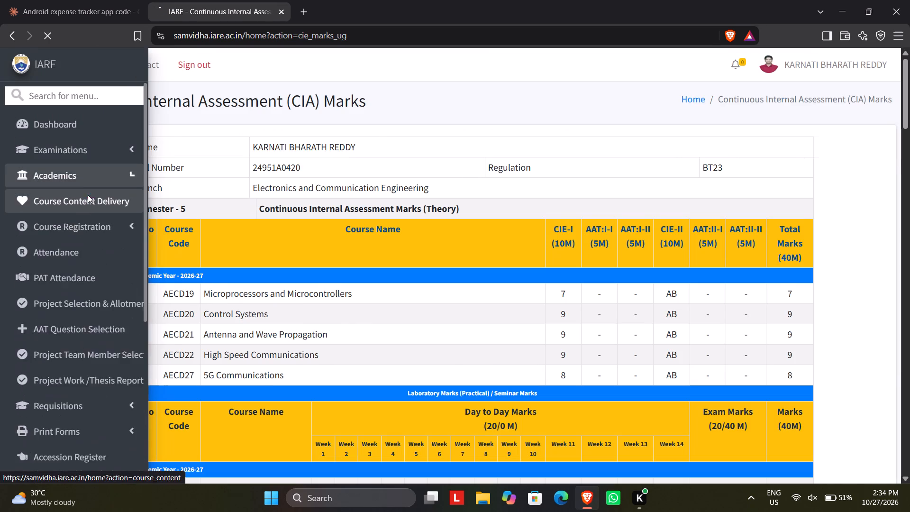
scroll(139, 211, down, 3)
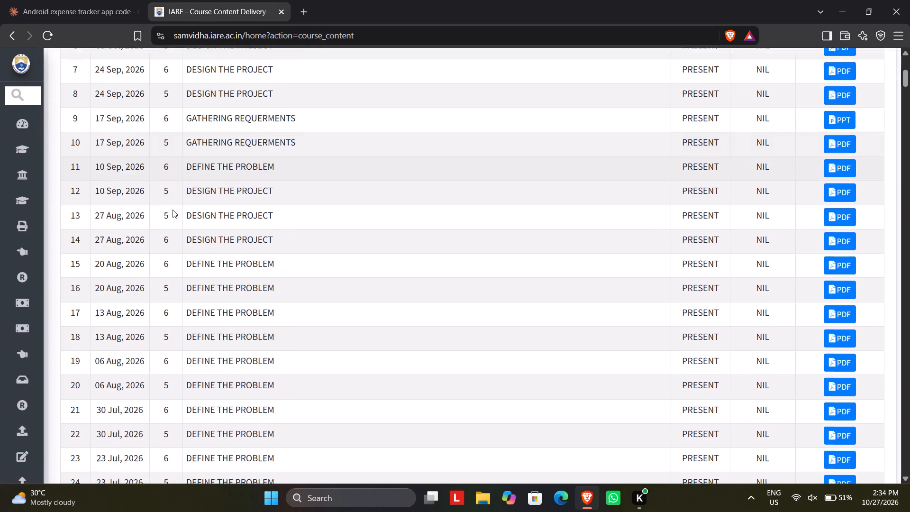
scroll(173, 210, down, 20)
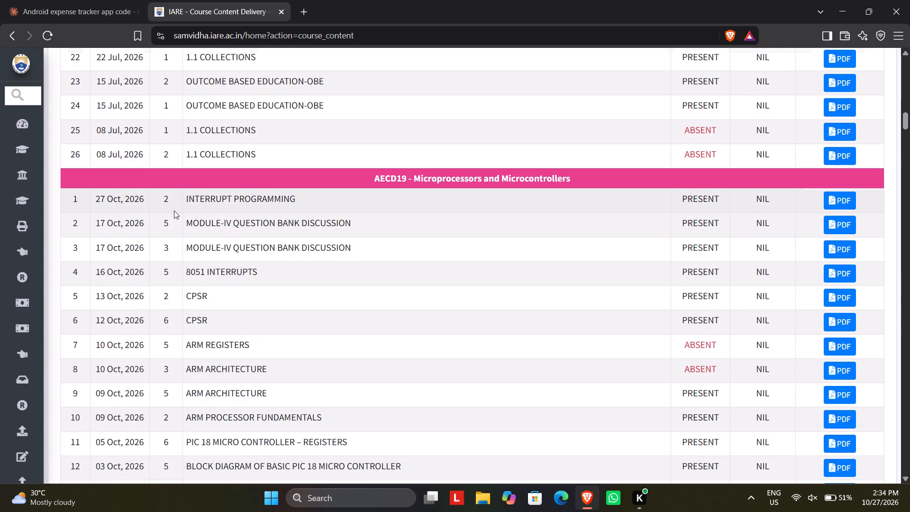
scroll(174, 210, down, 7)
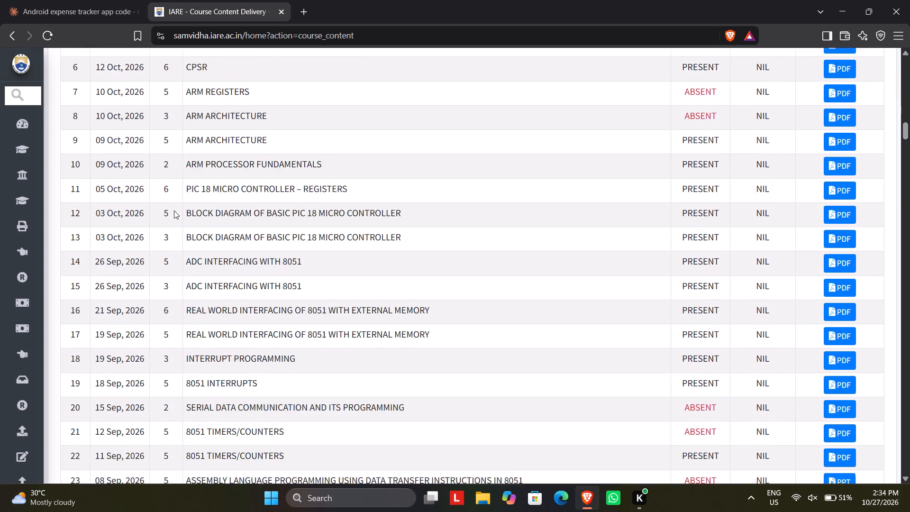
scroll(174, 210, down, 15)
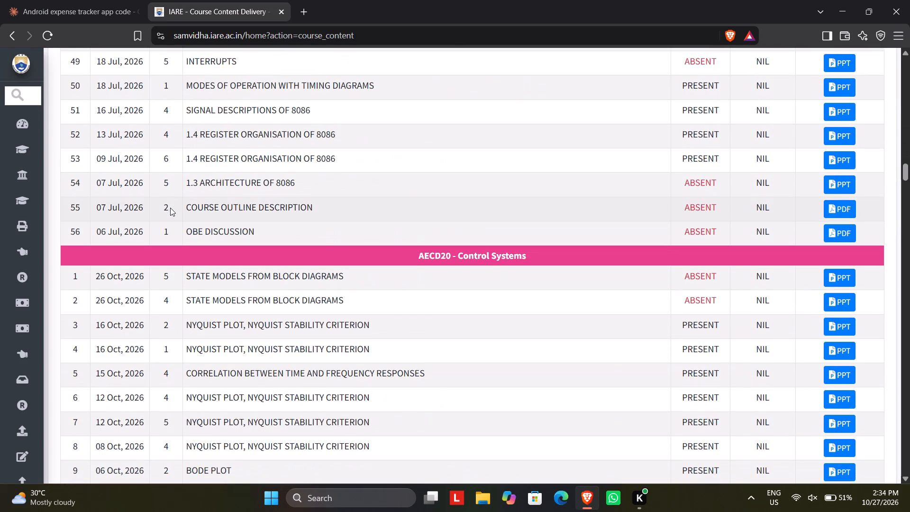
scroll(170, 208, down, 15)
scroll(170, 208, down, 6)
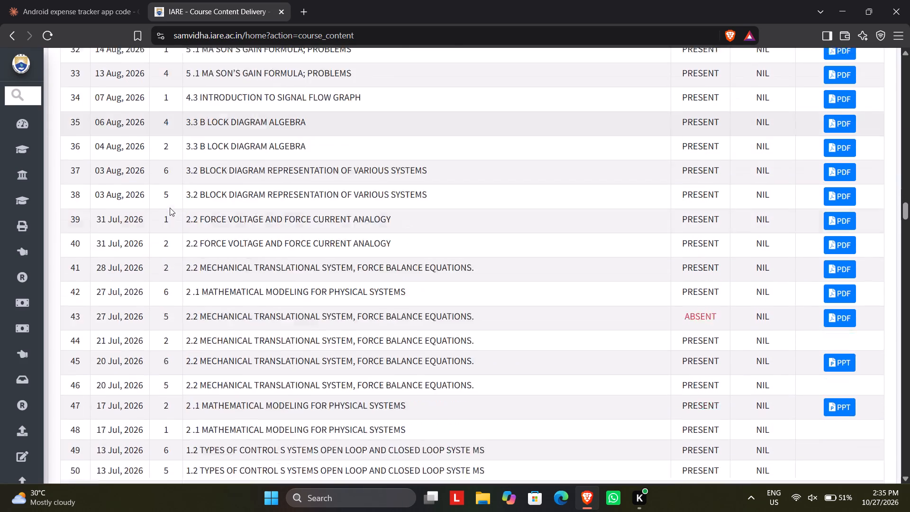
scroll(170, 207, down, 6)
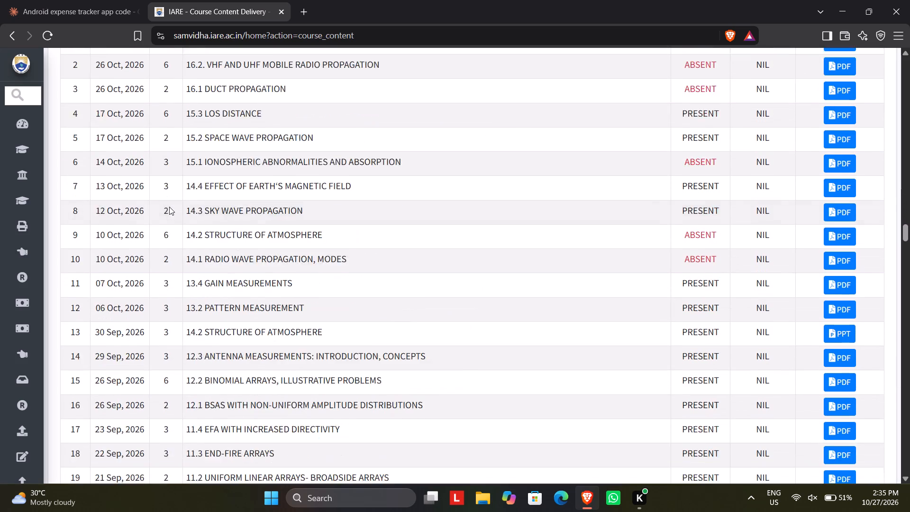
scroll(169, 207, down, 16)
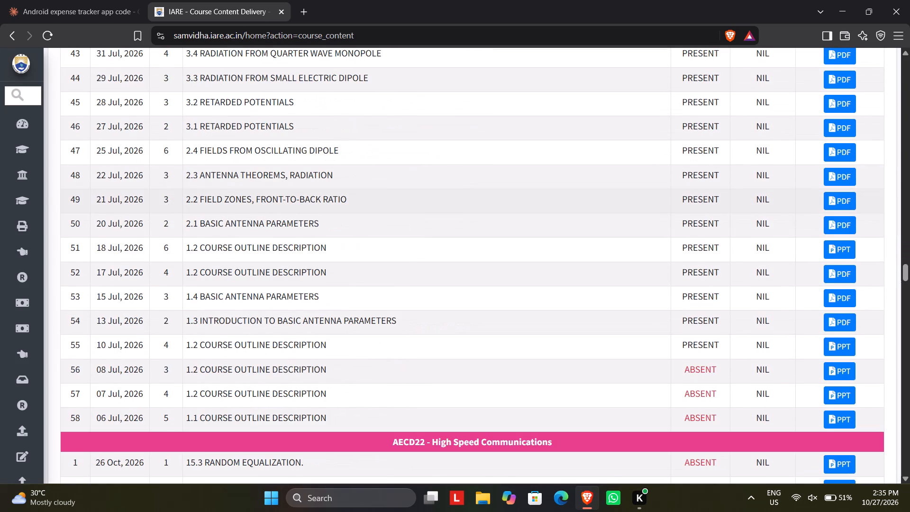
scroll(168, 204, down, 10)
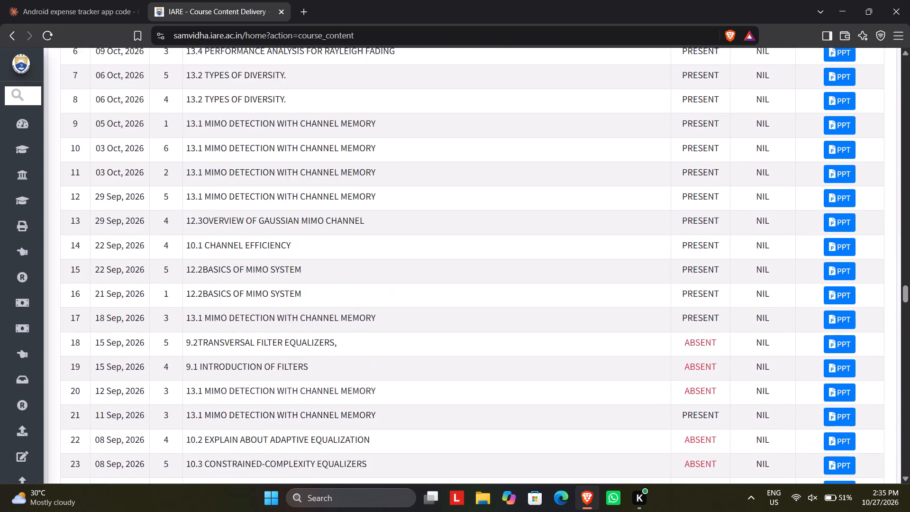
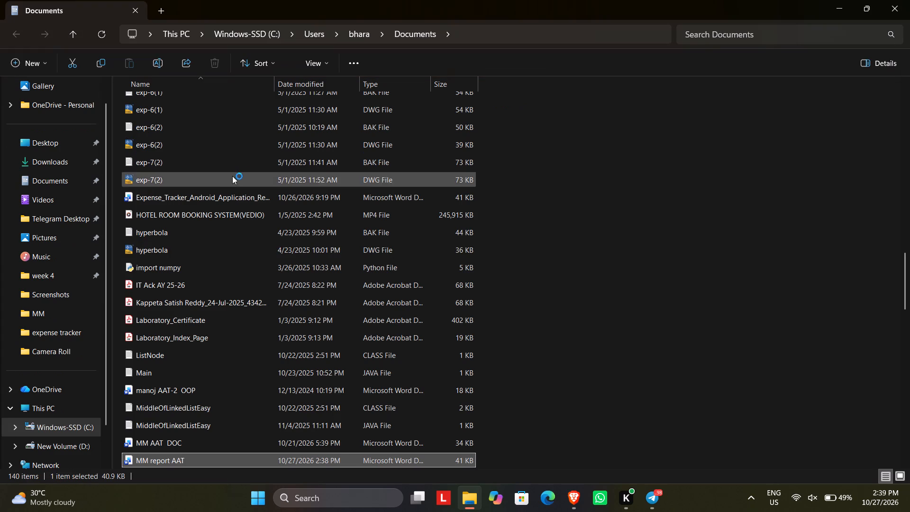
double_click(200, 461)
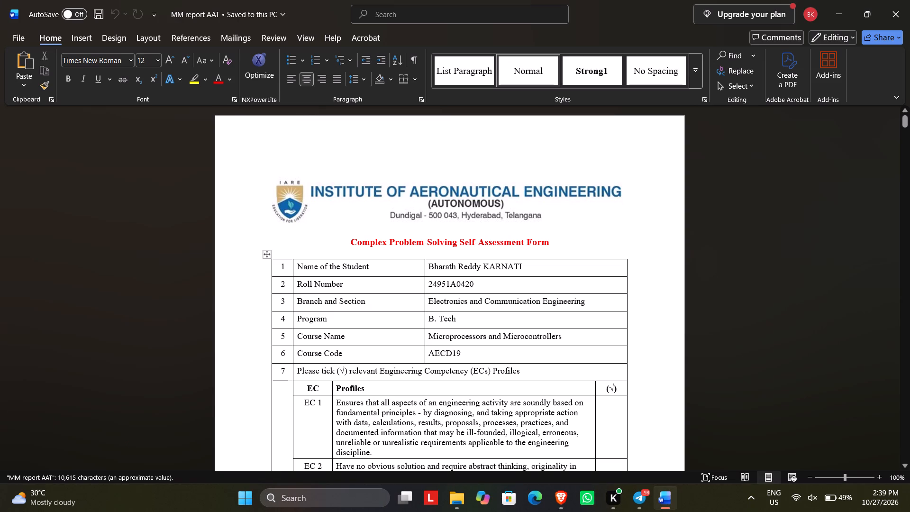
Fill in the date 27/10/2026 above the student's signature line at the end of the self-assessment form.
scroll(552, 283, down, 6)
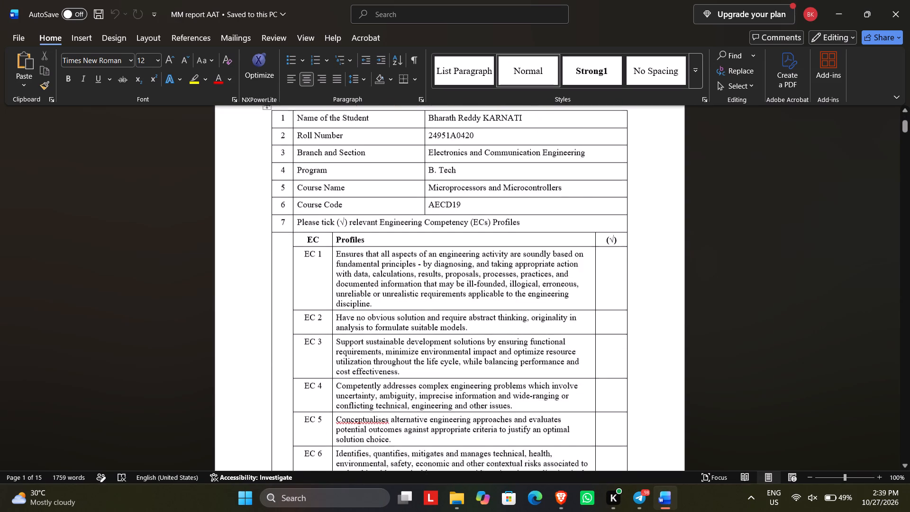
scroll(548, 287, down, 11)
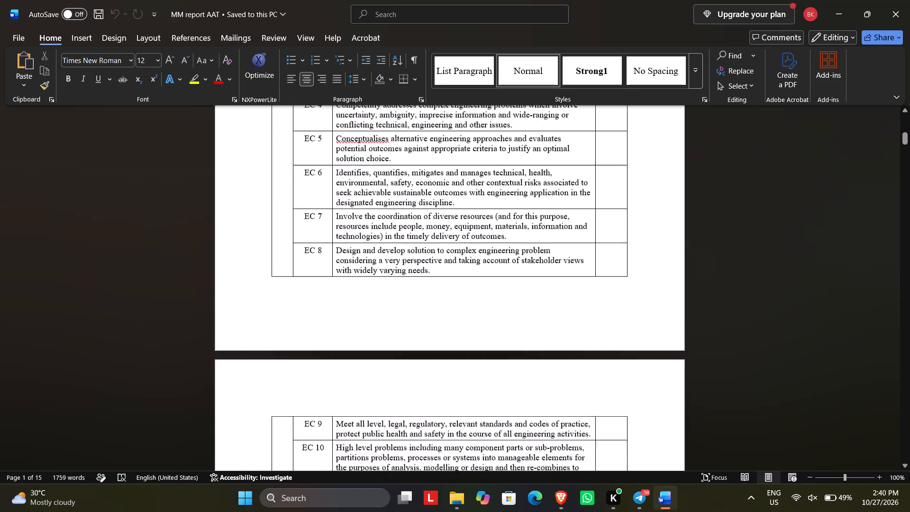
scroll(546, 284, down, 20)
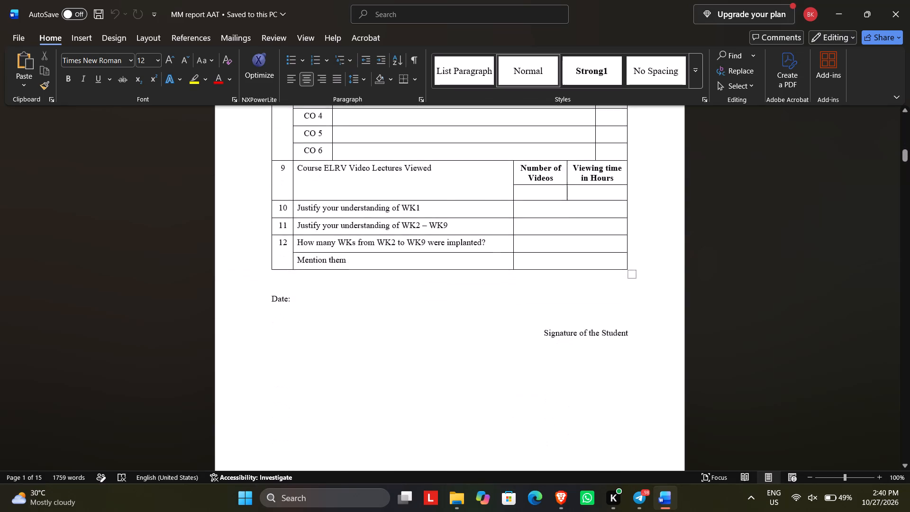
scroll(534, 282, down, 2)
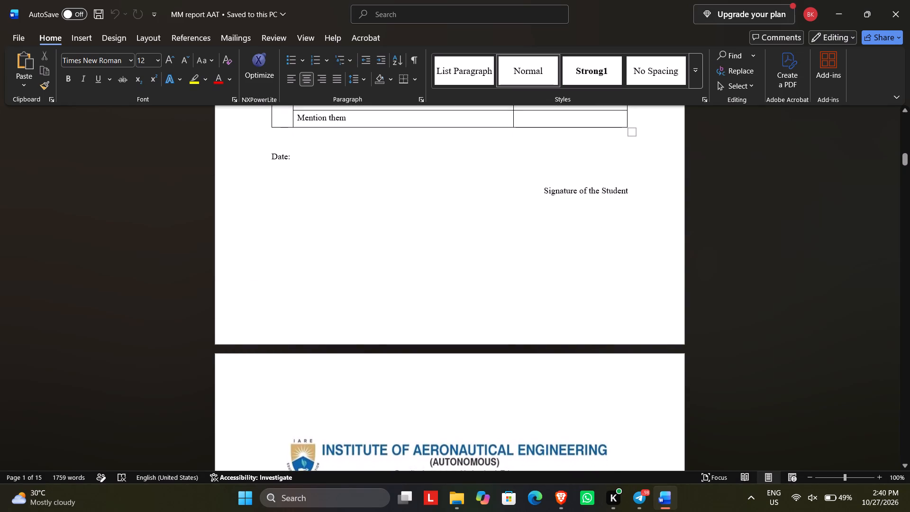
click(298, 150)
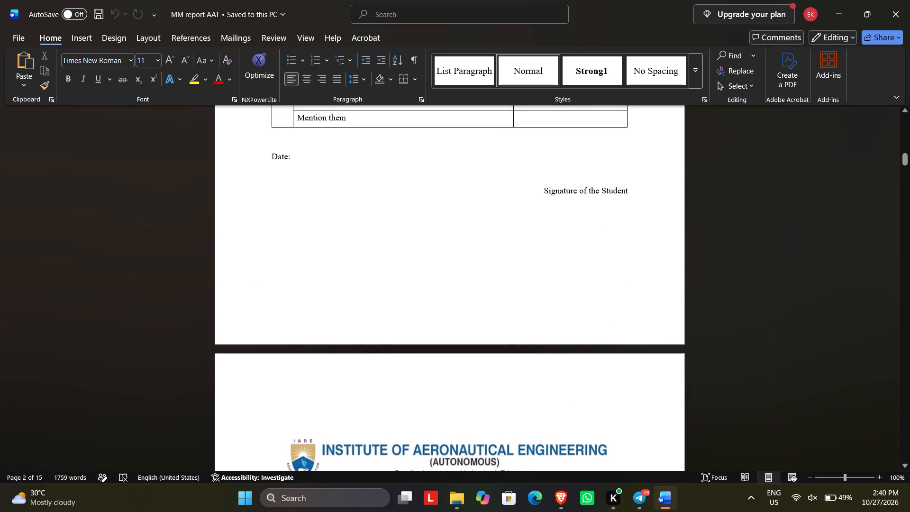
text(27/10)
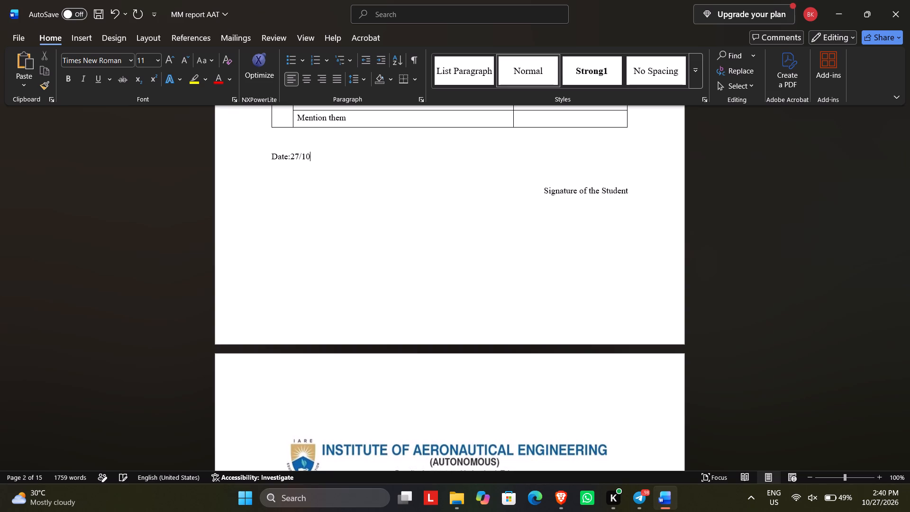
text(/2026)
Replace the "Faculty Supervisor" placeholder on the project report's title page with the supervisor's name and save the document.
scroll(443, 212, down, 4)
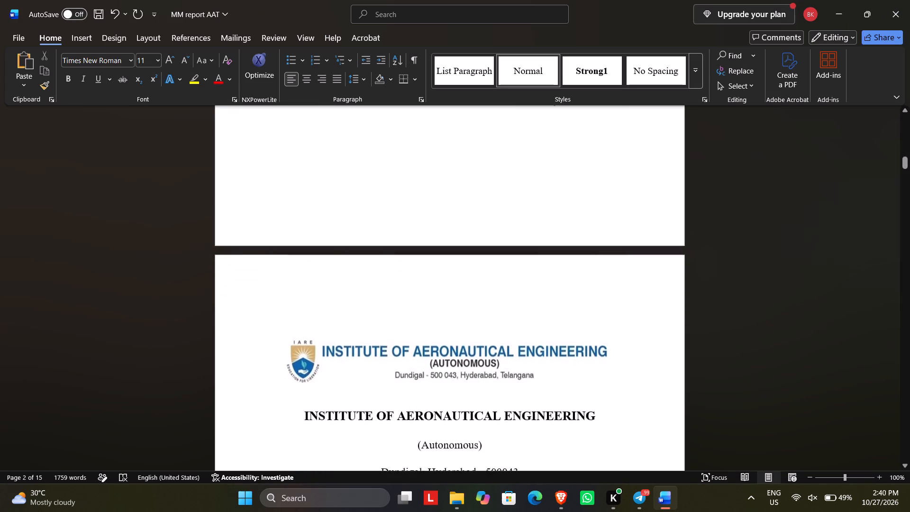
scroll(443, 214, down, 1)
scroll(443, 278, down, 8)
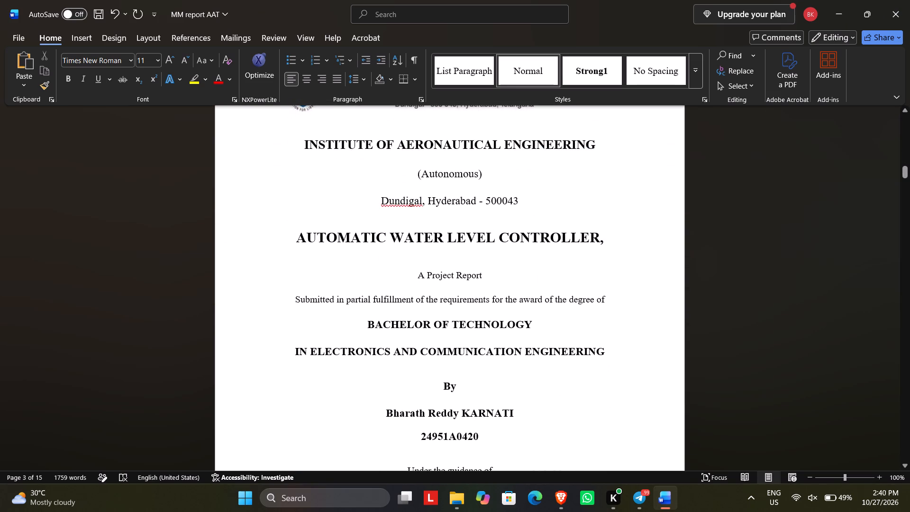
scroll(412, 238, down, 5)
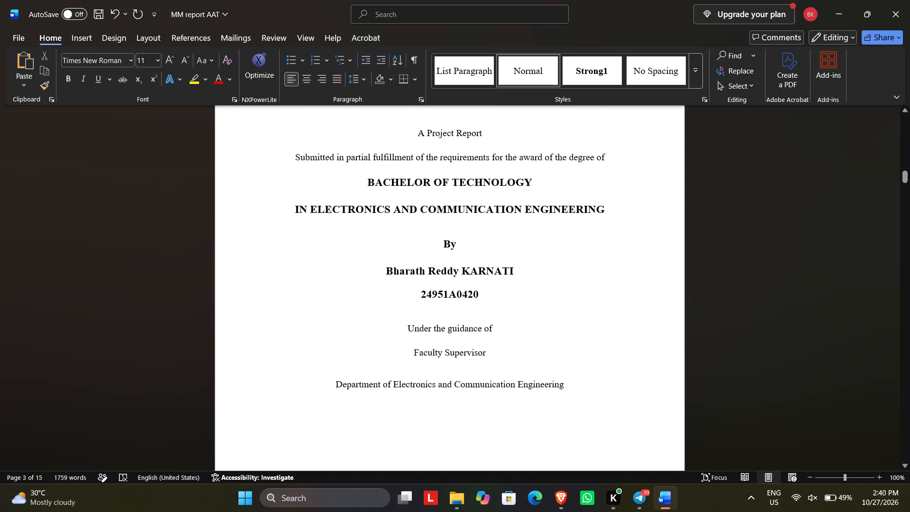
scroll(443, 254, down, 3)
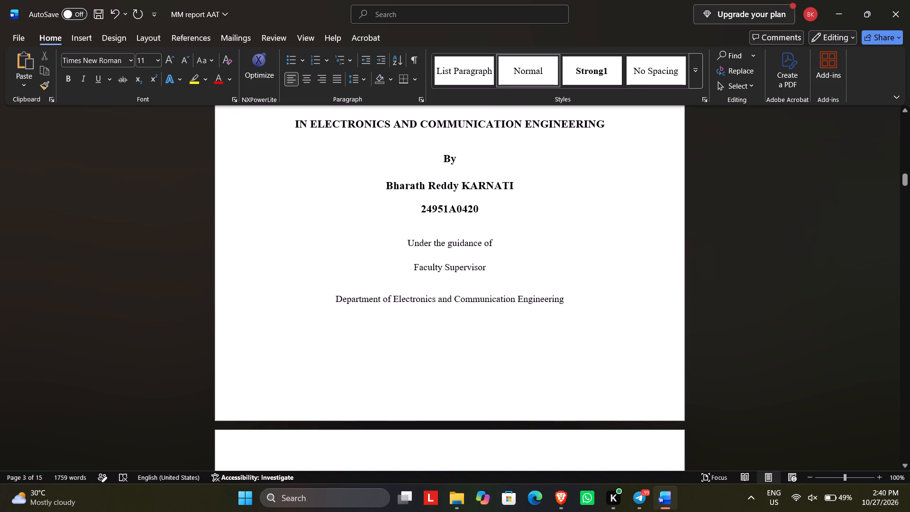
scroll(460, 235, down, 2)
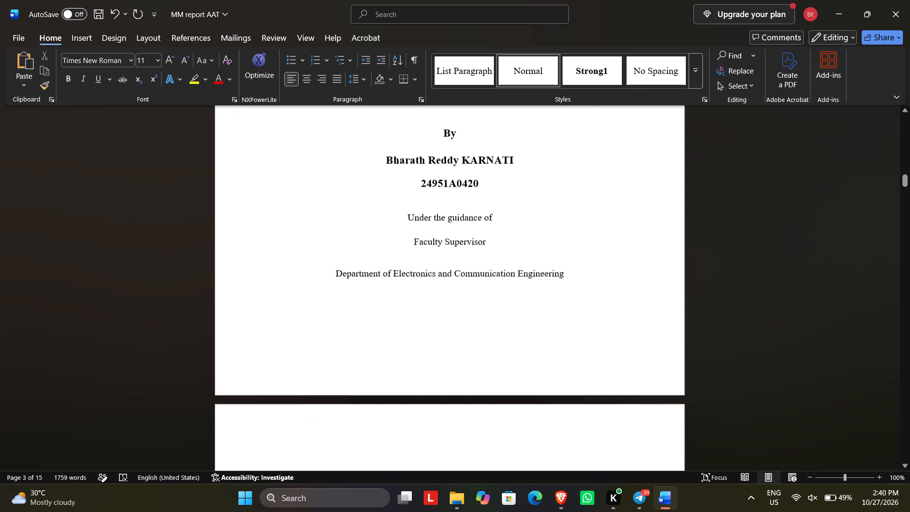
scroll(460, 235, down, 1)
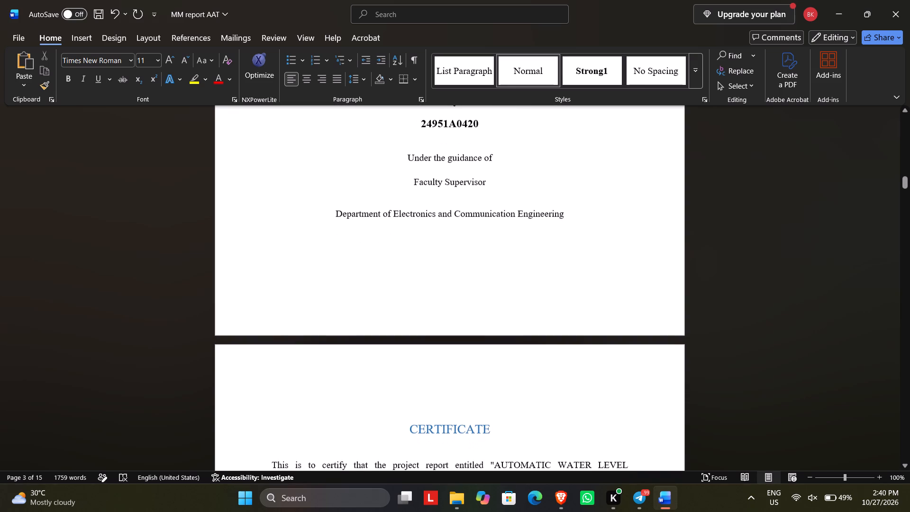
drag(486, 182, 416, 183)
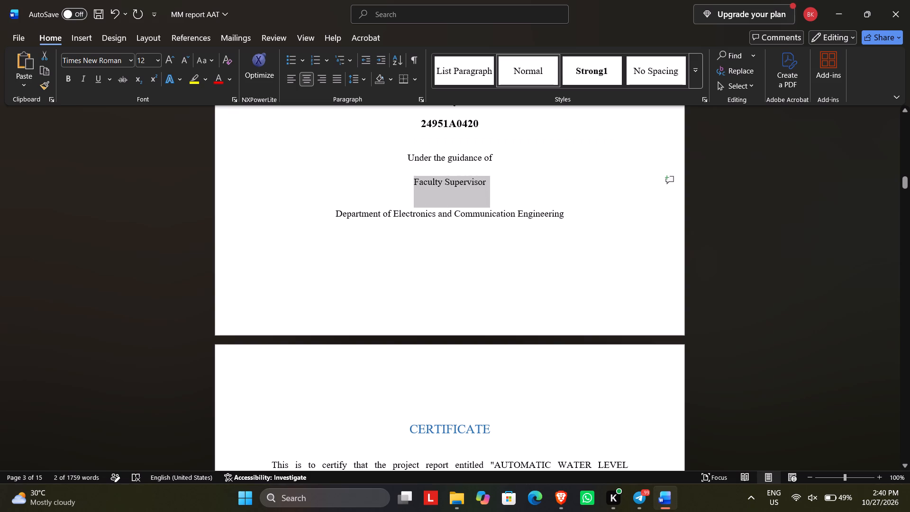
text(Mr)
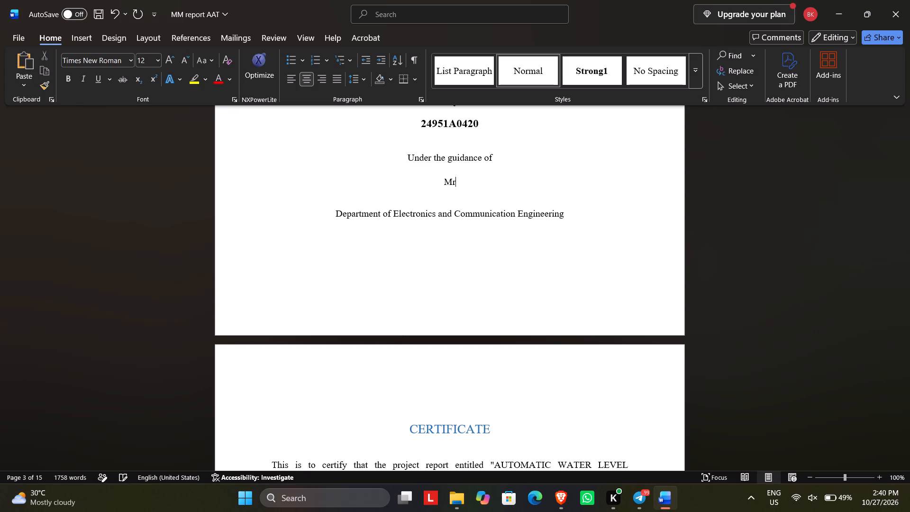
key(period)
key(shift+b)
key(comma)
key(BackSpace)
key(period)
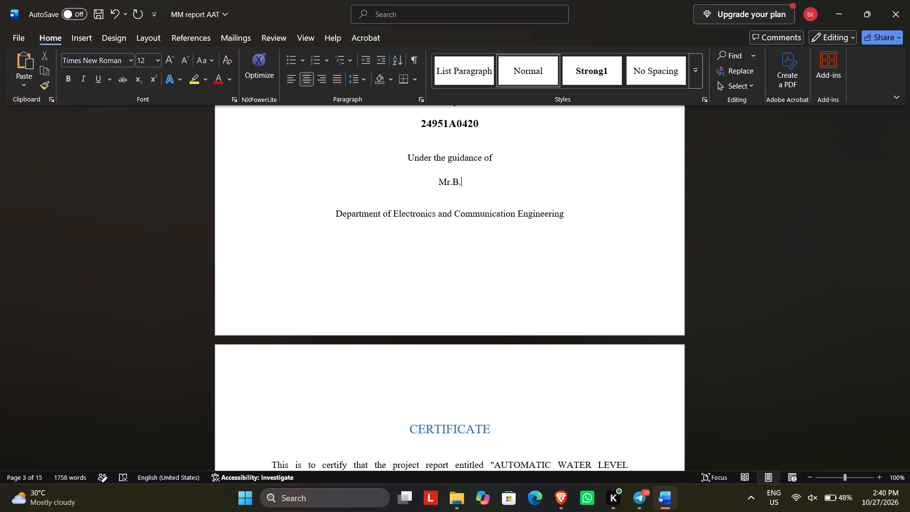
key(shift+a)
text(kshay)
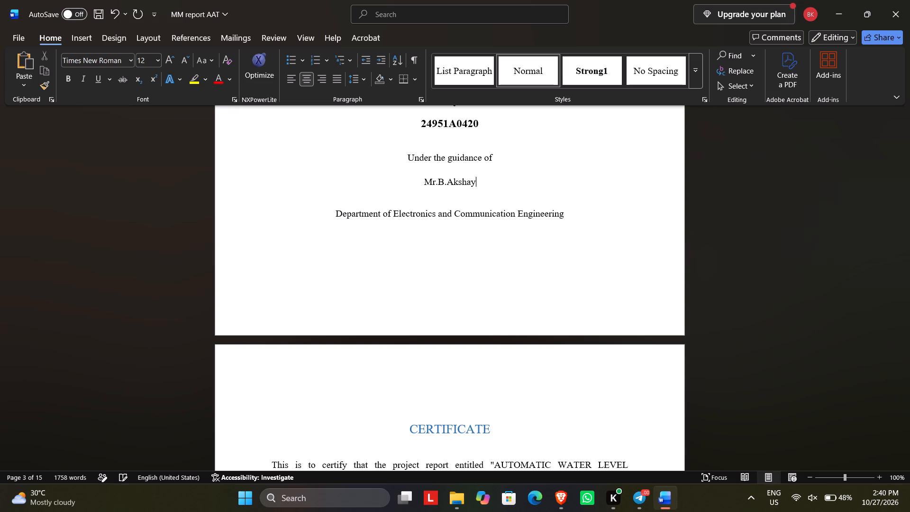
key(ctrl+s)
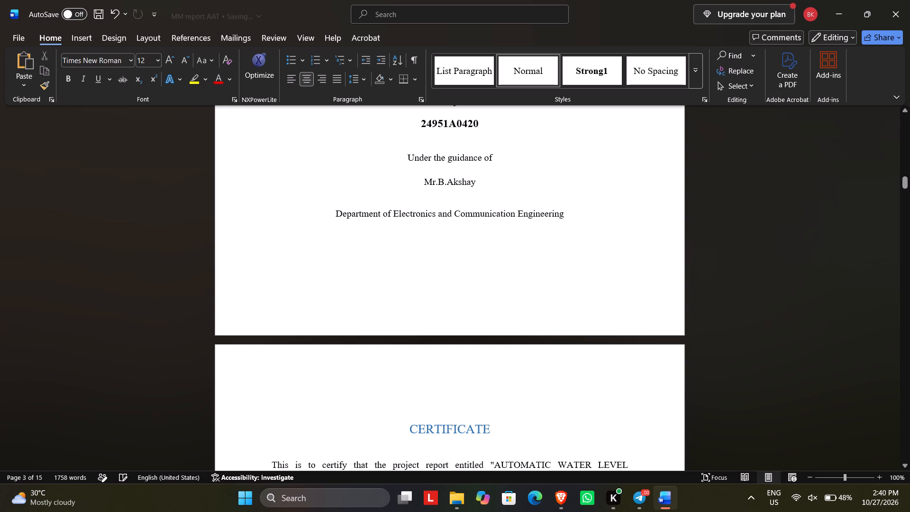
Fill in the date 27/10/2026 under Supervisor on the certificate page and save the document.
scroll(497, 372, down, 16)
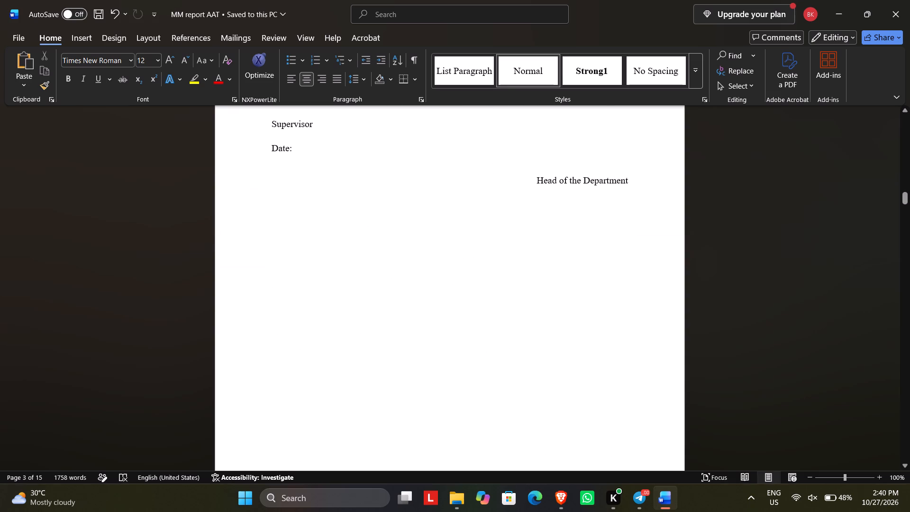
click(307, 142)
text(27/10)
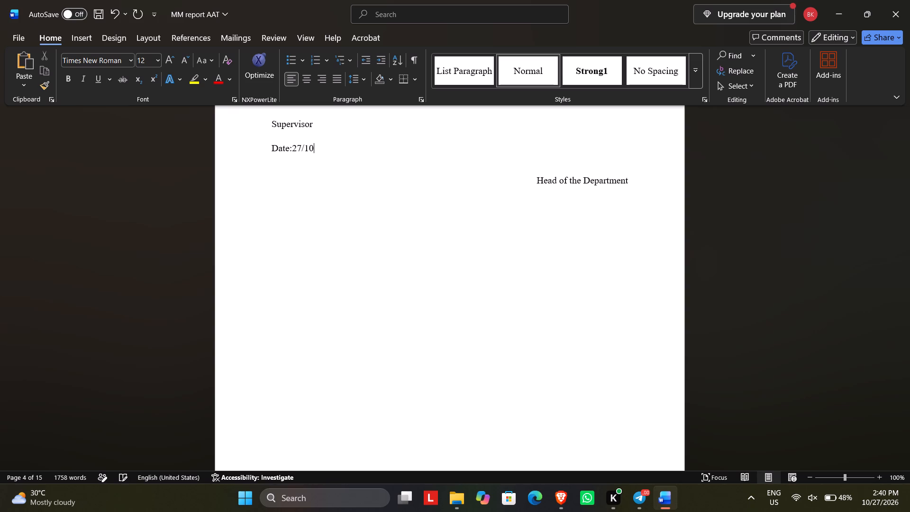
text(/2026)
scroll(323, 249, down, 9)
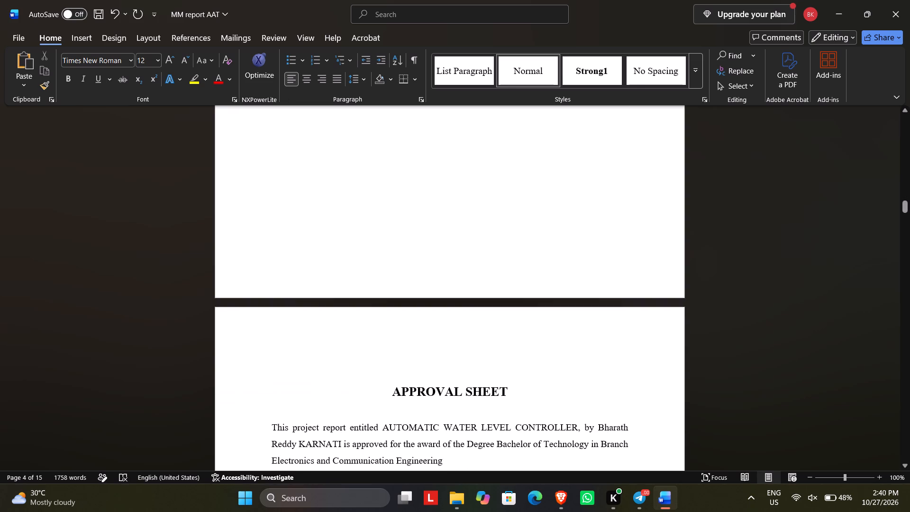
key(ctrl+s)
On the approval sheet, shift the "Principal" label rightwards along its line with 20 spaces in front of it.
scroll(369, 238, down, 8)
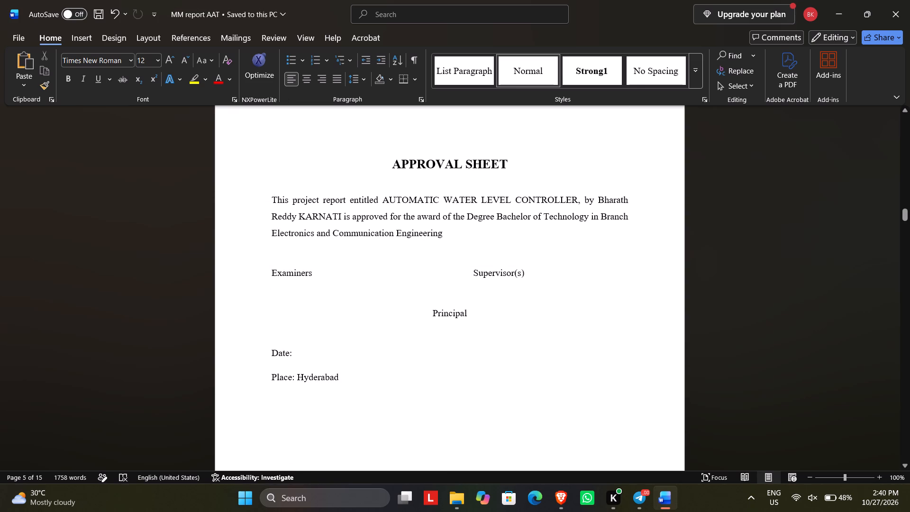
click(430, 309)
key(space)
key(space)
key(space)
key(space)
key(space)
key(space)
key(space)
key(space)
key(space)
key(space)
key(space)
key(space)
key(space)
key(space)
key(space)
key(space)
key(space)
key(space)
key(space)
key(space)
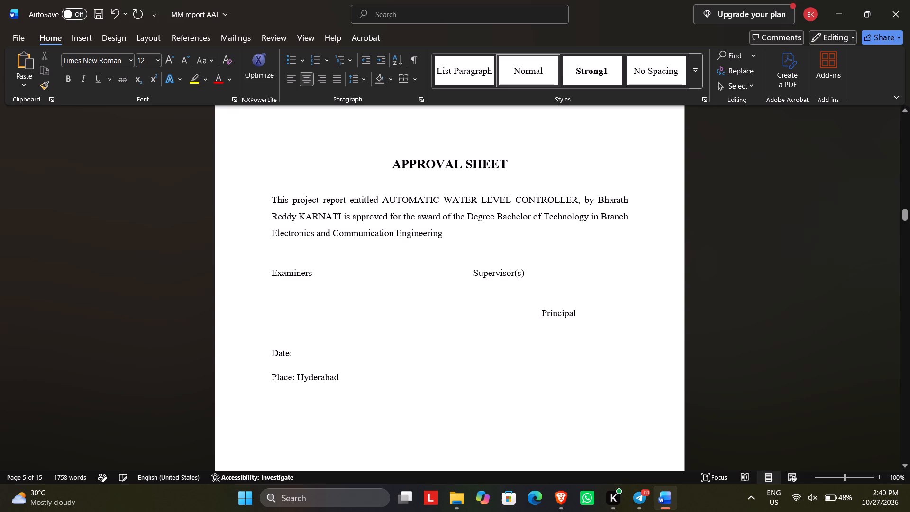
Shift the approval sheet's "Supervisor(s)" label rightwards with 20 spaces, roughly above the "Principal" label.
click(473, 274)
key(space)
key(space)
key(space)
key(space)
key(space)
key(space)
key(space)
key(space)
key(space)
key(space)
key(space)
key(space)
key(space)
key(space)
key(space)
key(space)
key(space)
key(space)
key(space)
key(space)
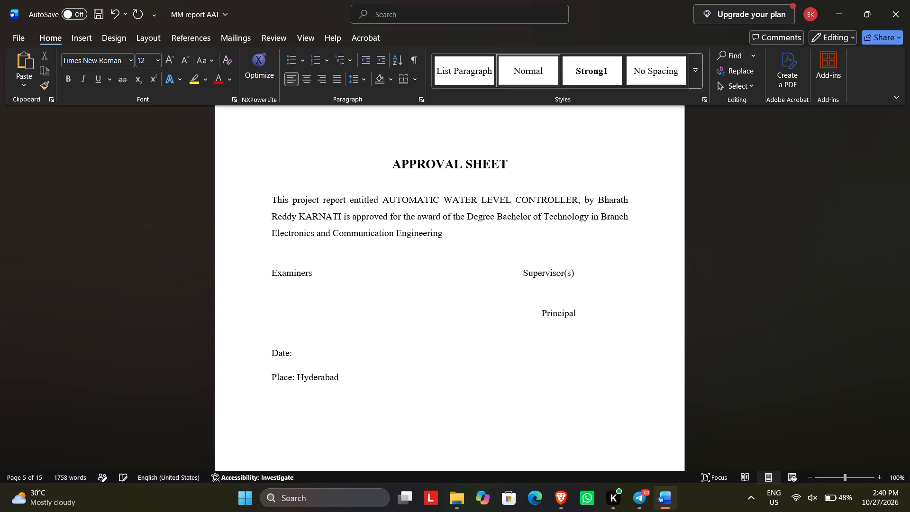
Fill in the date 27/10/2026 above Place: Hyderabad on the approval sheet.
click(294, 351)
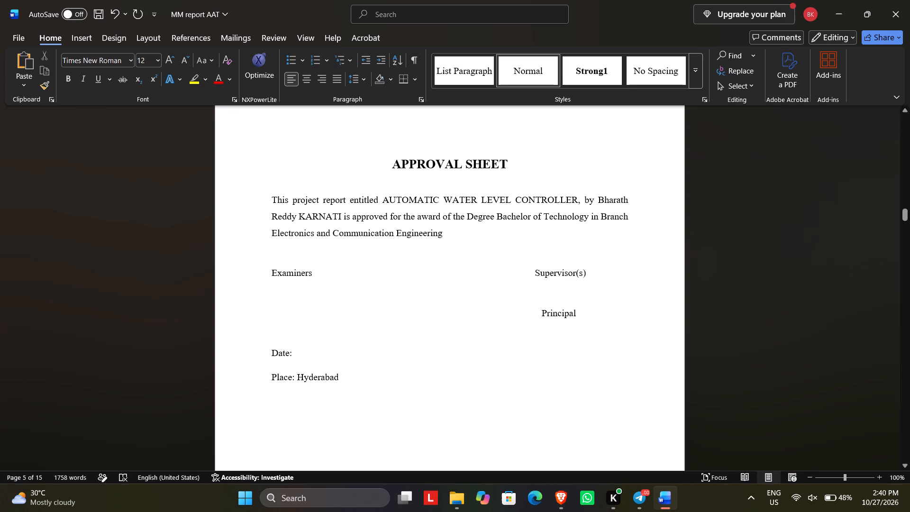
text(27/10/2026)
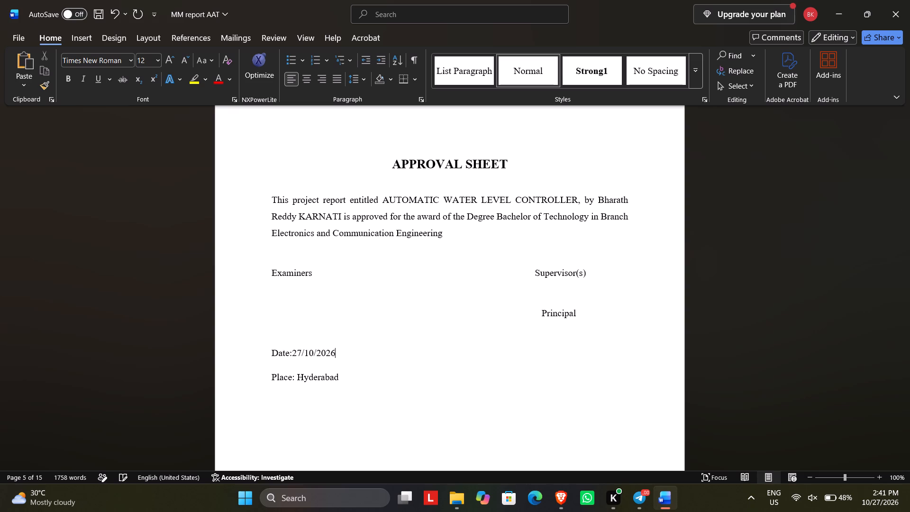
Fill in the date 27/10/2026 below Place: Hyderabad on the student's declaration page and save the document.
scroll(191, 445, down, 8)
scroll(446, 252, down, 10)
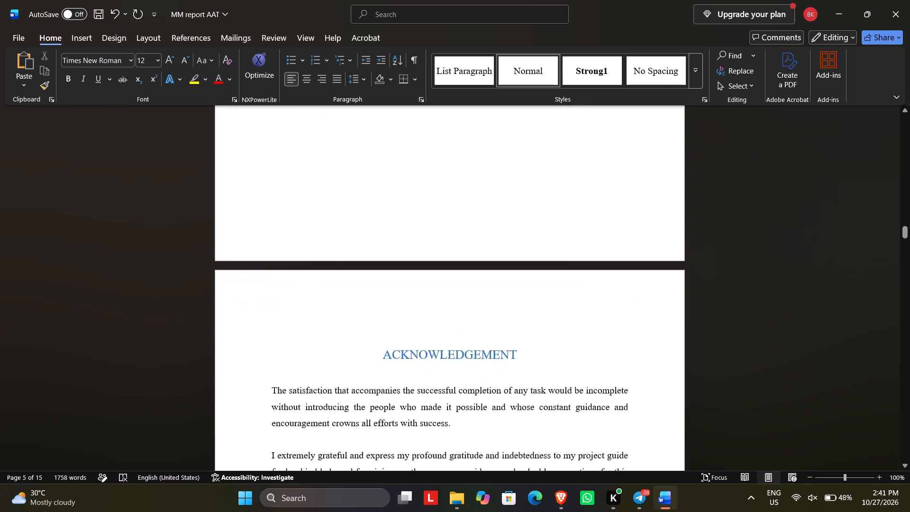
scroll(457, 262, down, 13)
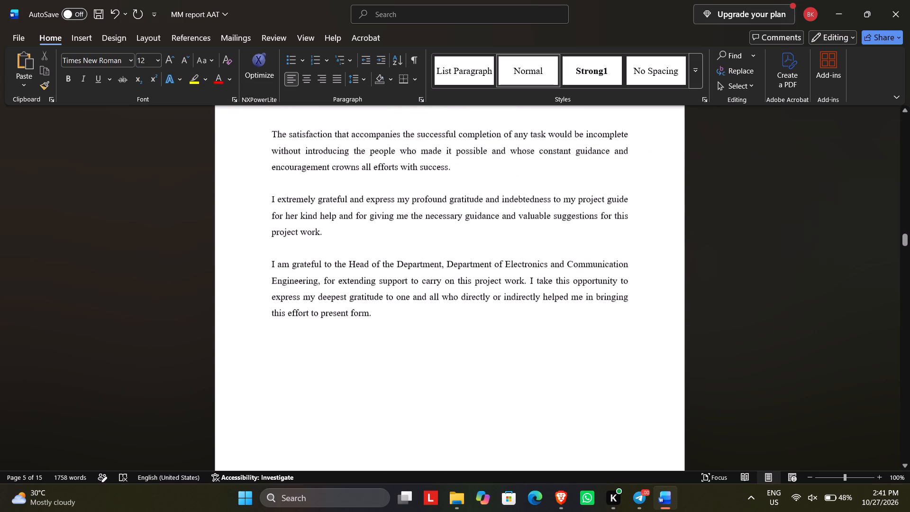
scroll(465, 269, down, 19)
scroll(469, 275, down, 11)
scroll(465, 284, up, 1)
scroll(465, 284, down, 12)
scroll(450, 283, up, 1)
scroll(450, 283, down, 9)
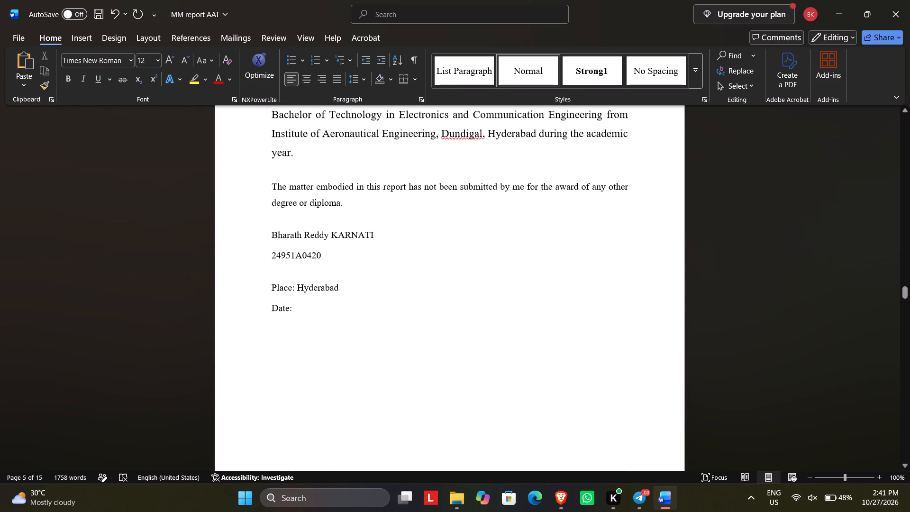
key(ctrl+s)
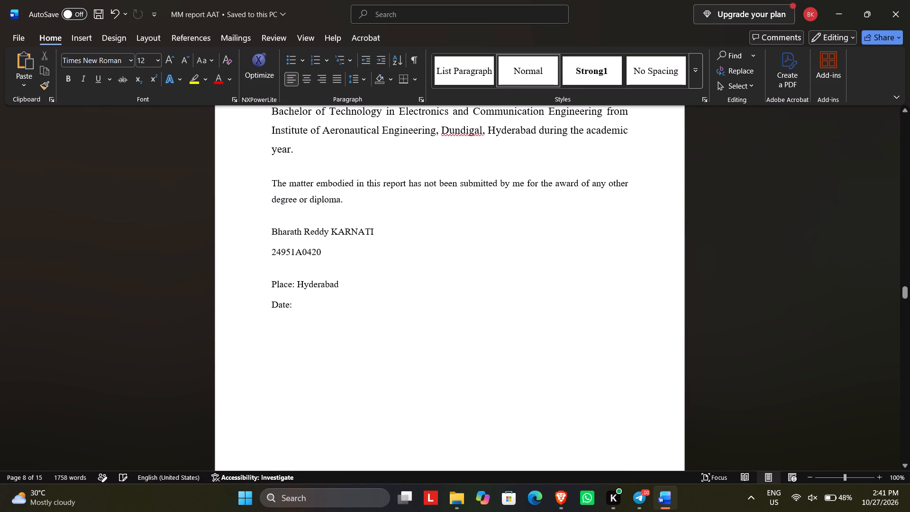
click(318, 308)
text(27/10)
text(/2026)
key(ctrl+s)
key(ctrl+s)
key(ctrl+s)
key(ctrl+s)
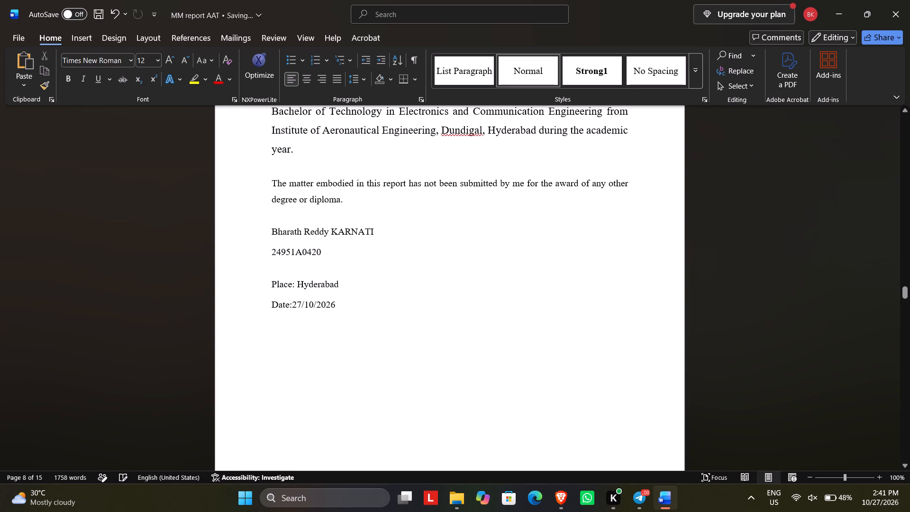
Look through the report's abstract, Chapter 1 introduction and the prerequisites, hardware and software requirements sections.
scroll(463, 397, down, 17)
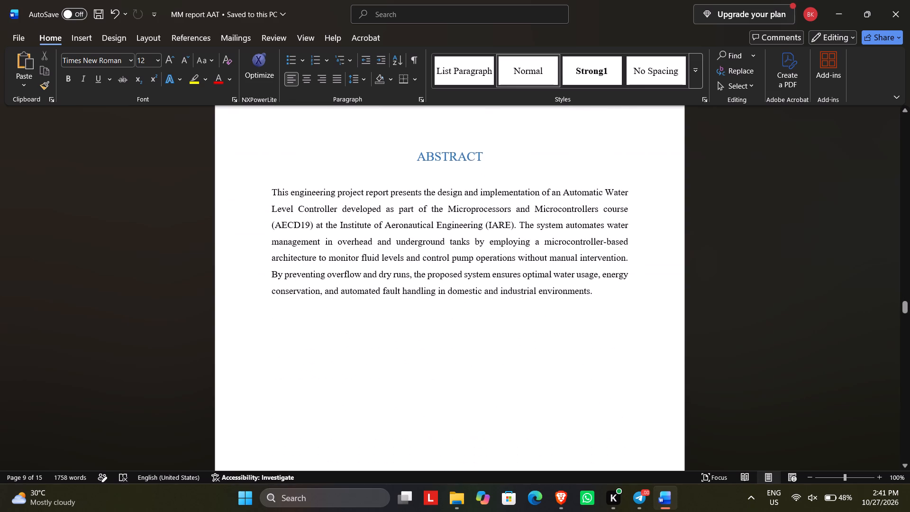
scroll(464, 393, down, 20)
scroll(464, 393, down, 7)
scroll(457, 373, up, 5)
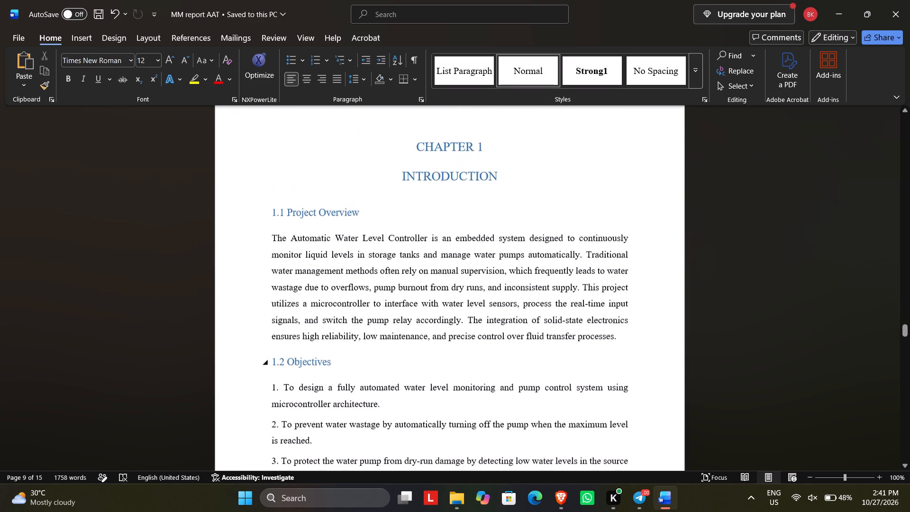
scroll(457, 374, down, 20)
scroll(457, 374, down, 9)
scroll(456, 375, up, 4)
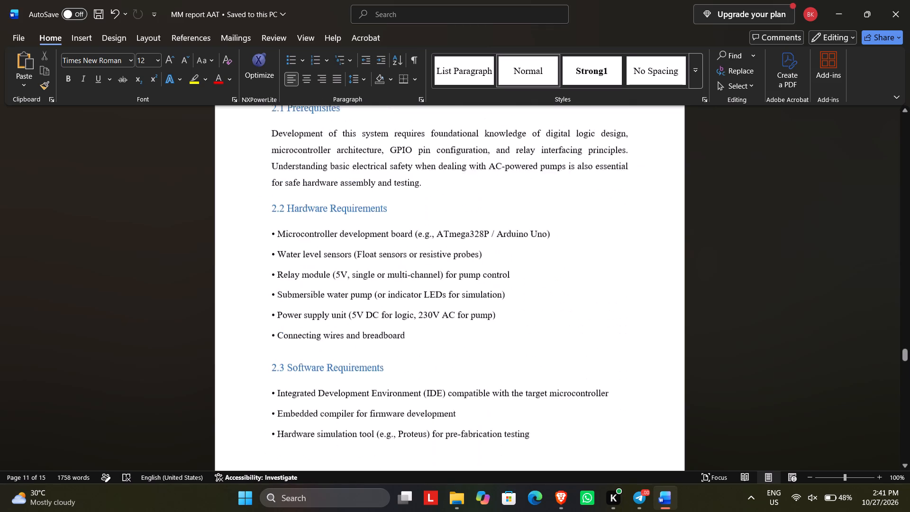
Review the rest of the report from Chapter 2's requirements through project flow, implementation, technology used and future scope to the document's end.
scroll(456, 375, up, 4)
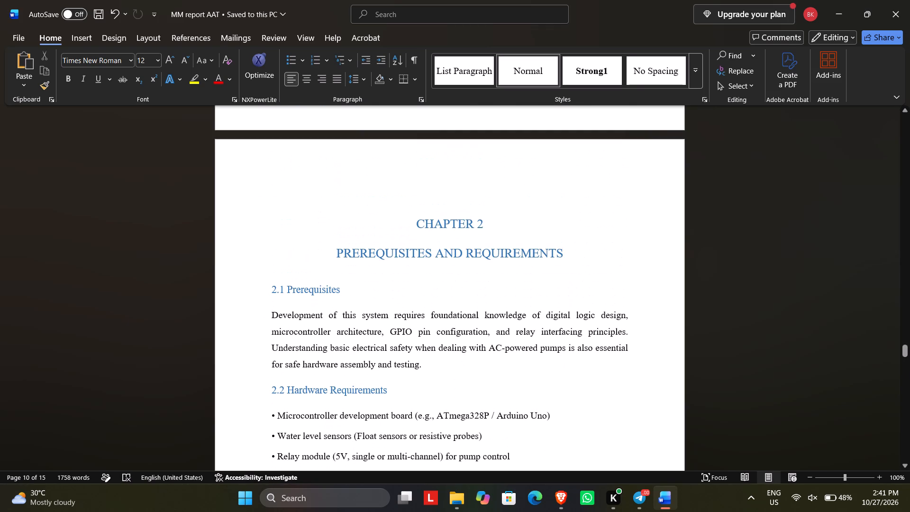
scroll(449, 380, down, 7)
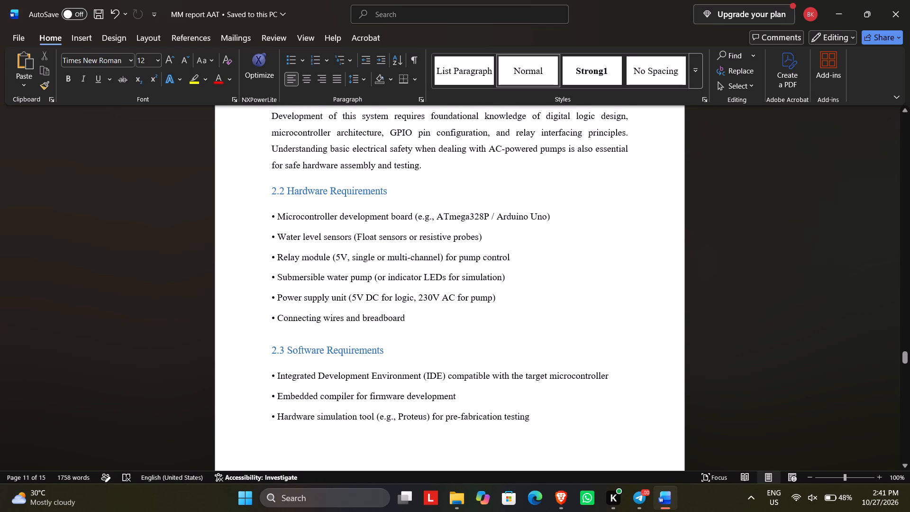
scroll(409, 398, down, 6)
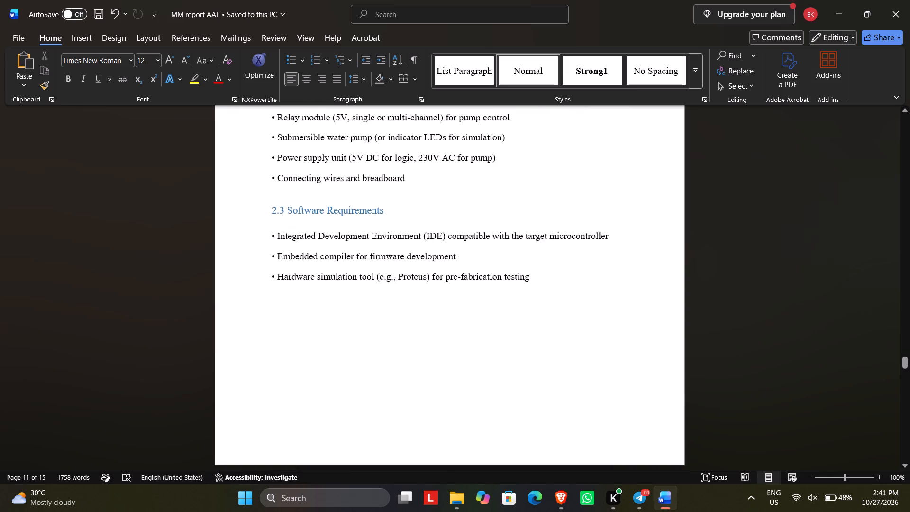
scroll(409, 393, down, 15)
scroll(409, 394, down, 6)
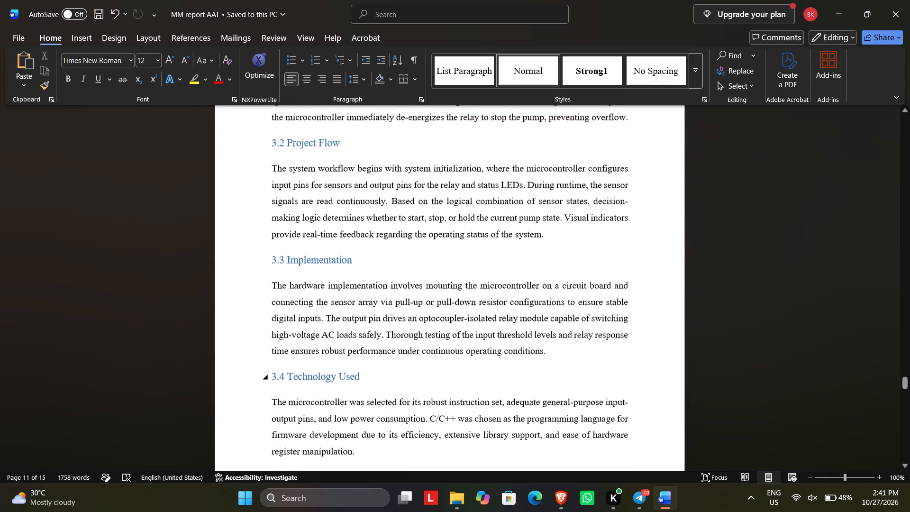
scroll(410, 391, down, 16)
scroll(409, 391, down, 10)
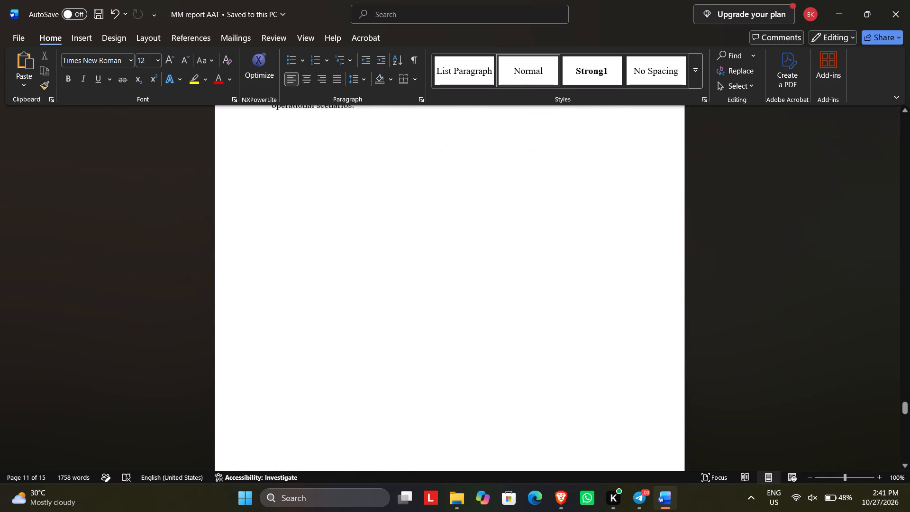
scroll(409, 390, down, 13)
scroll(410, 390, down, 9)
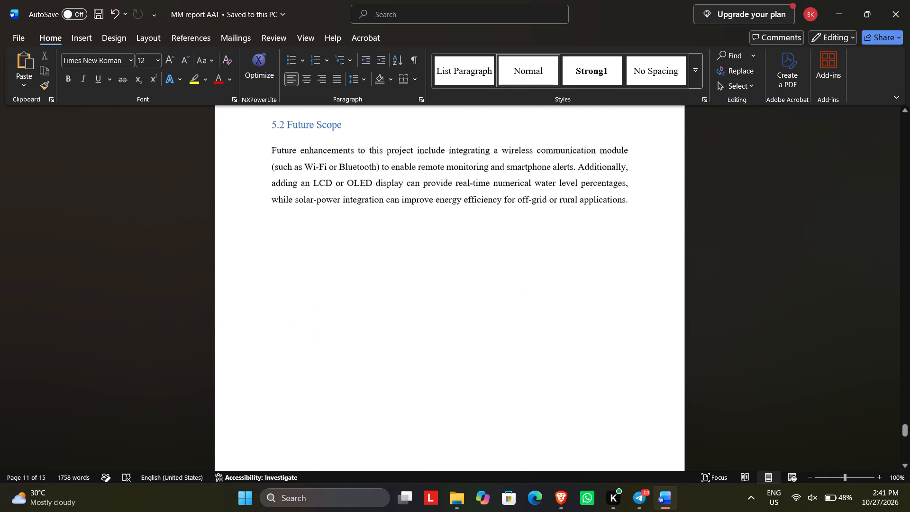
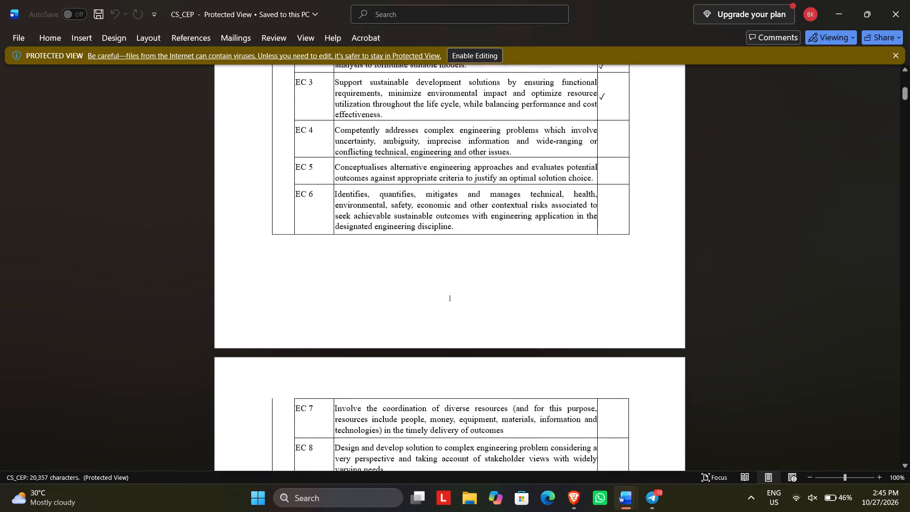
Dismiss the Protected View notice in CS_CEP and examine the assessment form's EC, course outcome and WK entries.
scroll(444, 243, down, 19)
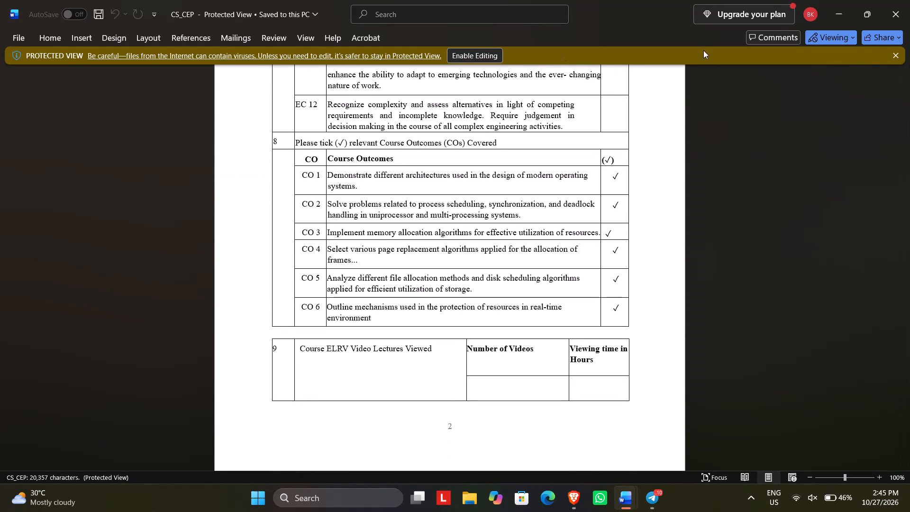
click(894, 56)
scroll(618, 210, down, 20)
scroll(618, 210, down, 4)
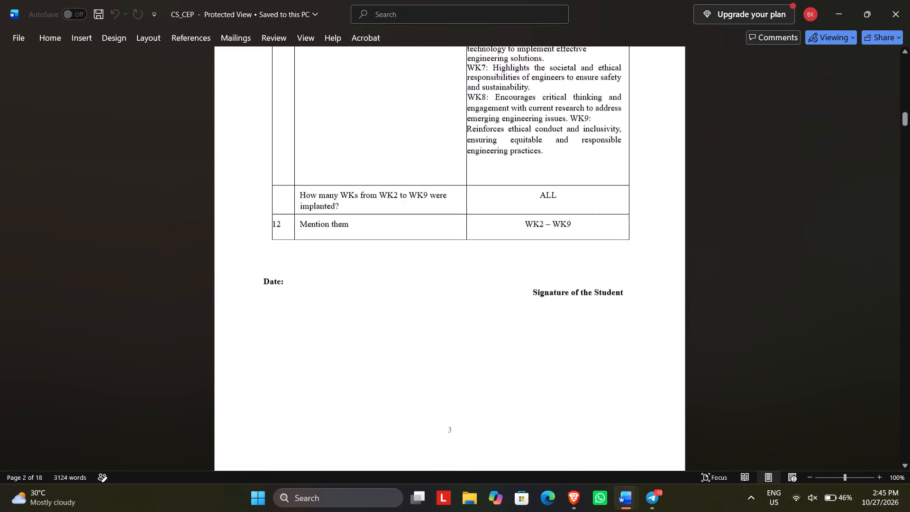
scroll(600, 210, down, 4)
scroll(603, 211, up, 2)
scroll(603, 211, down, 1)
scroll(603, 211, up, 2)
scroll(607, 210, down, 19)
Review CS_CEP's title page, the student's declaration with place and date, the certificate and the approval sheet.
scroll(694, 211, down, 2)
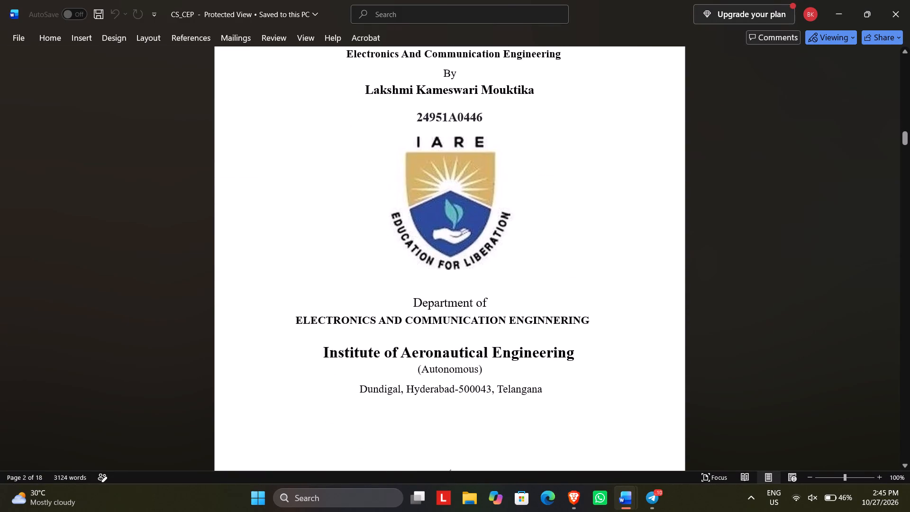
scroll(693, 212, down, 1)
scroll(693, 212, up, 5)
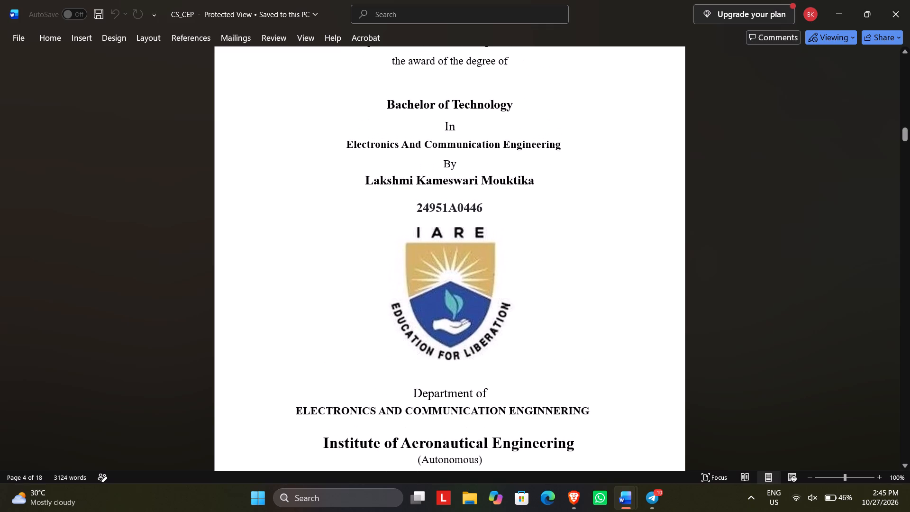
scroll(693, 216, down, 20)
scroll(683, 210, down, 3)
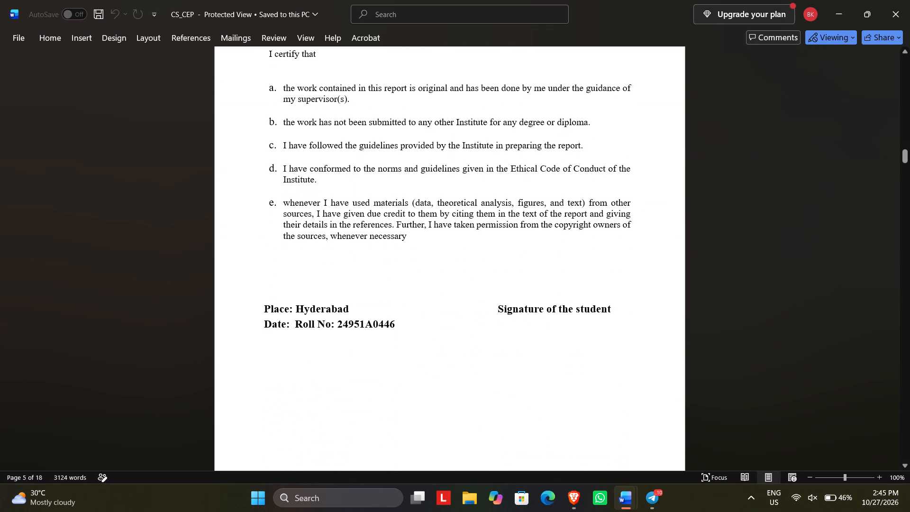
scroll(683, 210, down, 10)
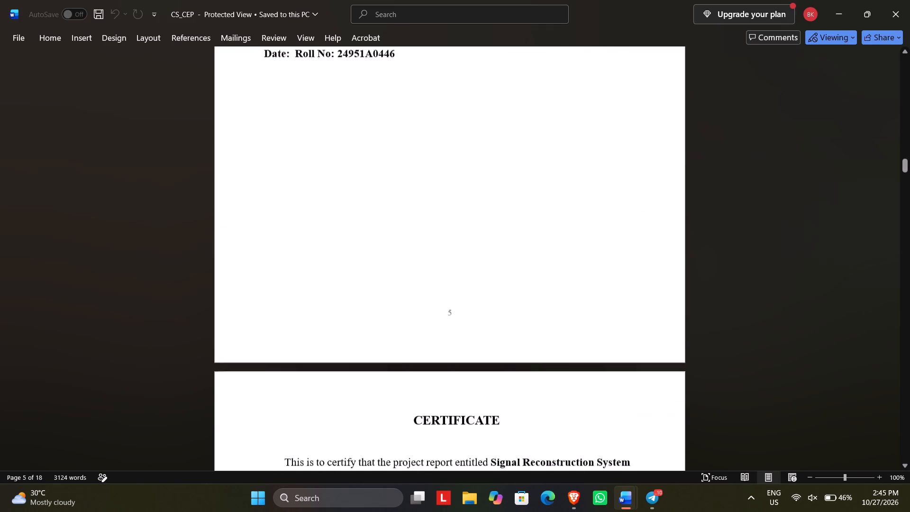
scroll(682, 210, down, 18)
scroll(679, 212, down, 11)
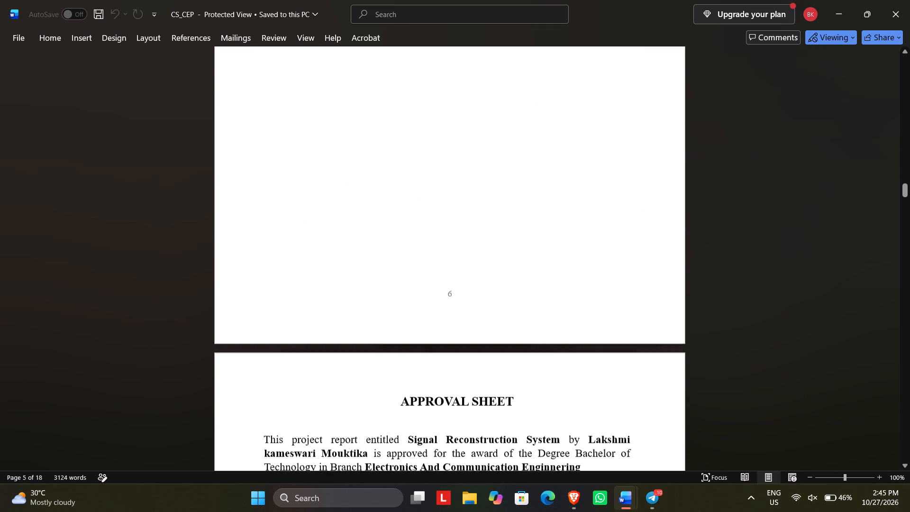
scroll(679, 210, down, 4)
scroll(678, 211, down, 20)
scroll(678, 211, down, 3)
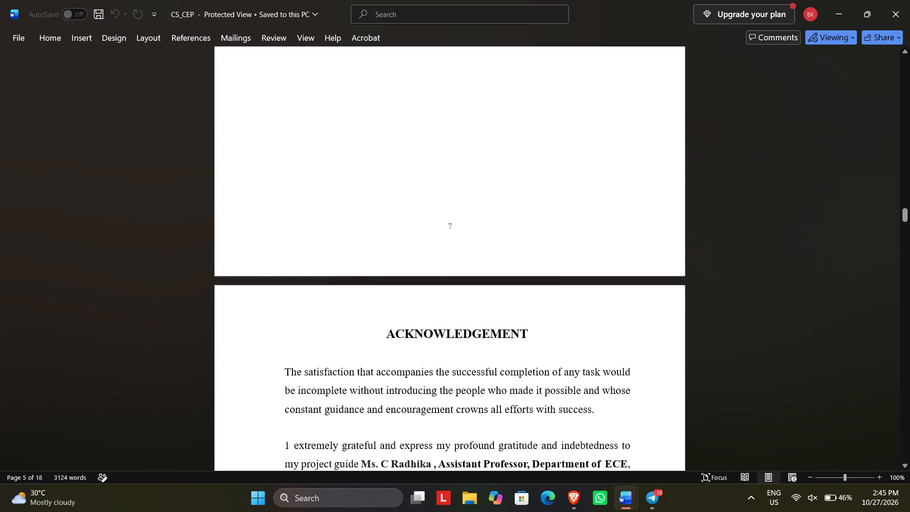
Examine the wording of CS_CEP's acknowledgement page and the opening of its abstract.
scroll(676, 208, down, 8)
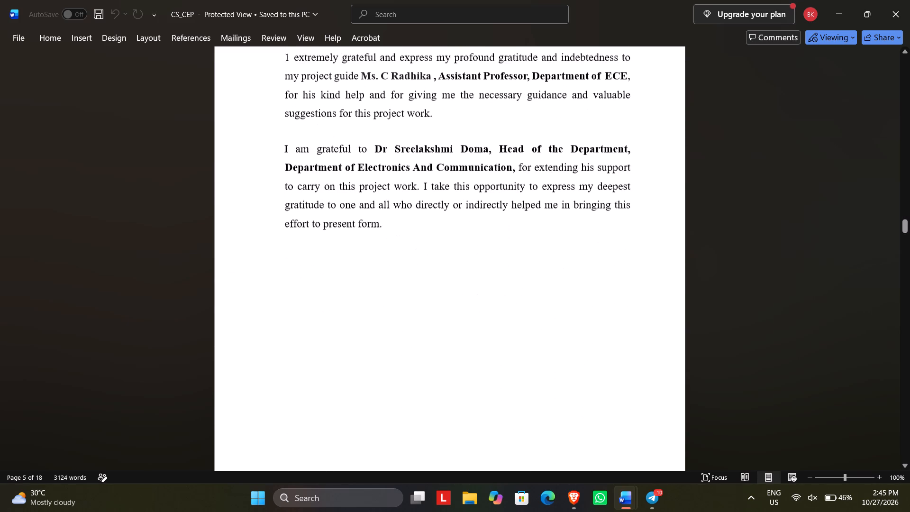
scroll(673, 213, down, 4)
scroll(673, 215, up, 2)
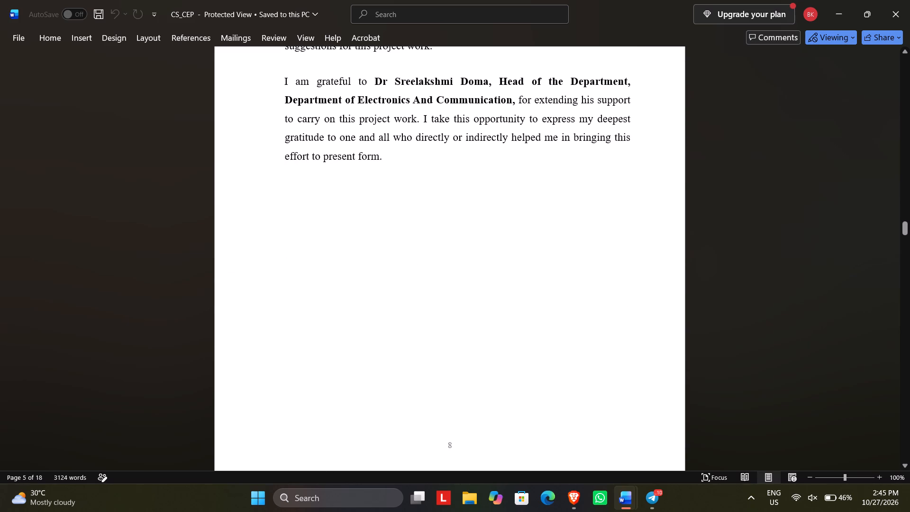
scroll(673, 215, down, 1)
scroll(673, 215, up, 9)
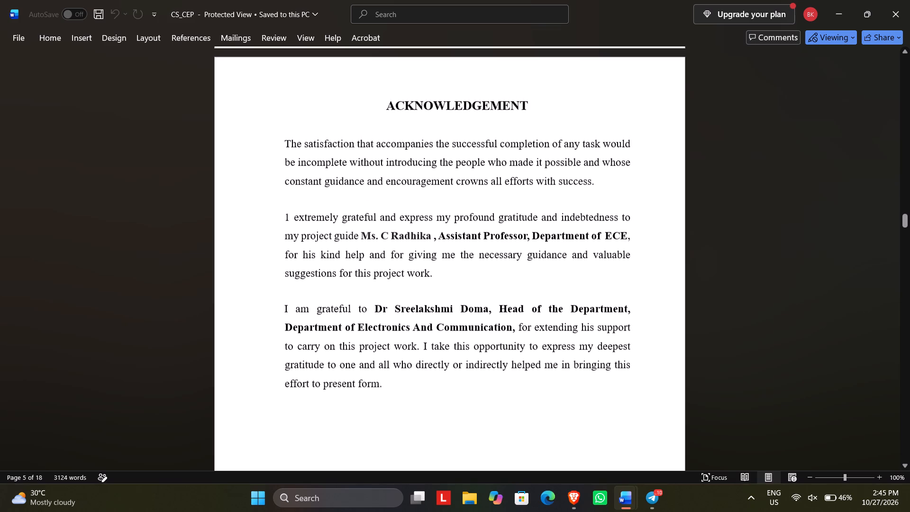
scroll(674, 212, up, 2)
scroll(674, 212, down, 20)
scroll(674, 212, down, 5)
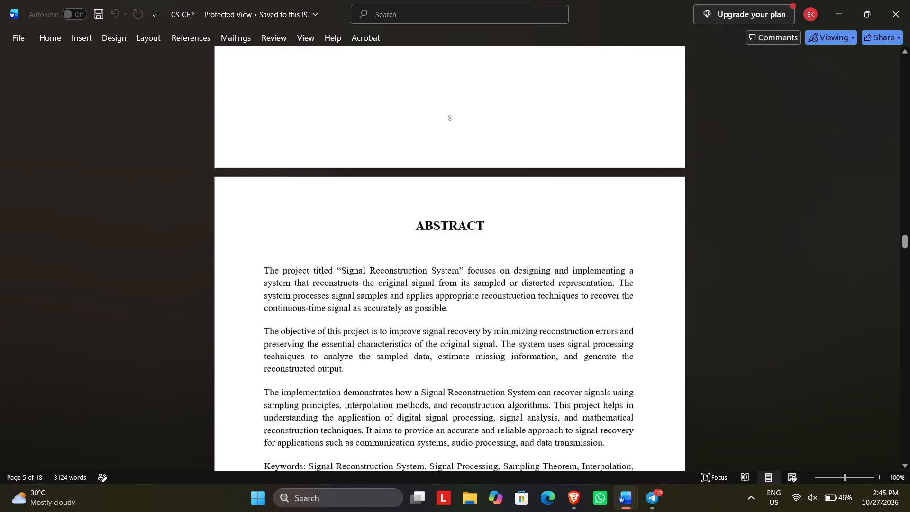
Review CS_CEP's table of contents, Chapter 1 introduction, and Chapter 2 prerequisites, hardware and software requirements.
scroll(673, 212, down, 2)
scroll(671, 213, down, 20)
scroll(671, 213, down, 9)
scroll(669, 220, up, 1)
scroll(669, 220, down, 10)
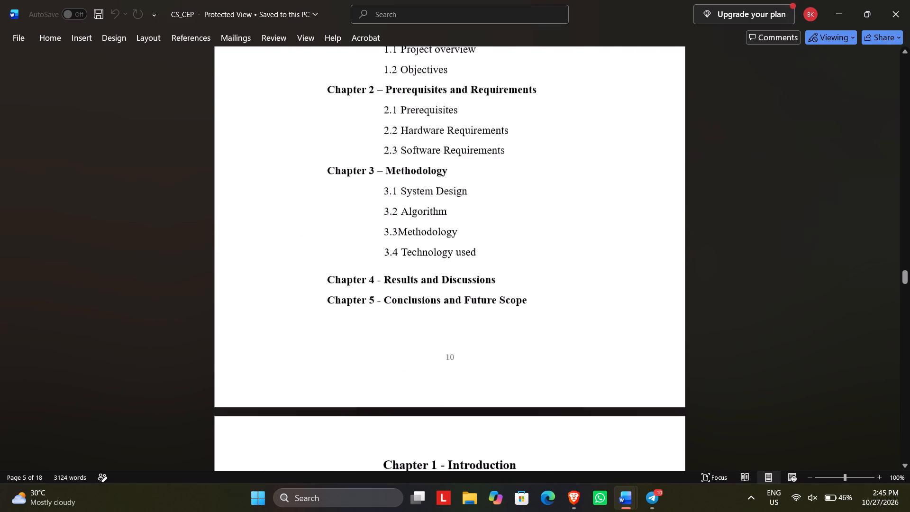
scroll(668, 216, down, 10)
scroll(668, 217, down, 20)
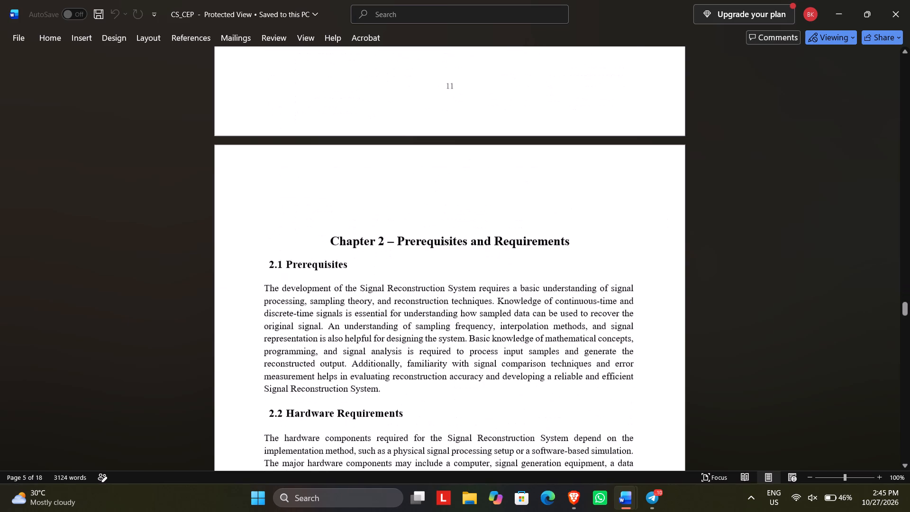
scroll(667, 219, down, 15)
scroll(667, 219, down, 9)
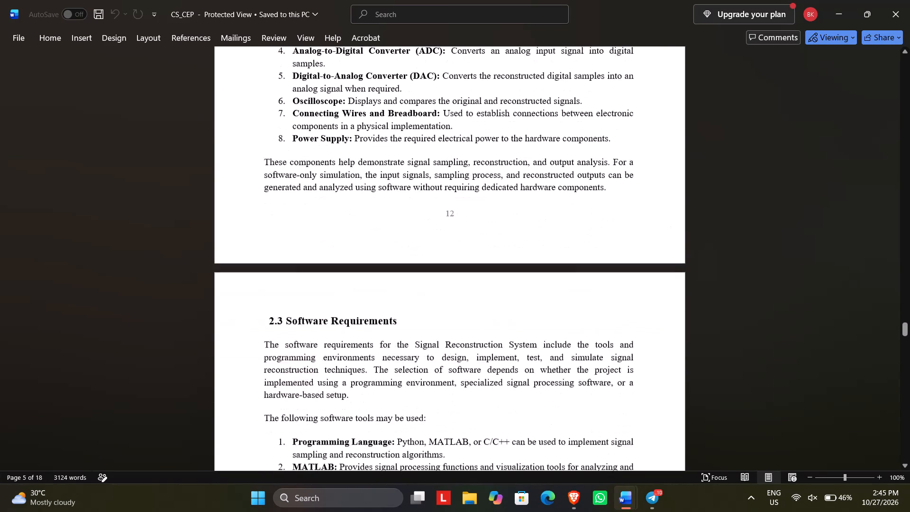
Review the CS_CEP reference report from Software Requirements through Algorithm, Technology Used and Conclusions to the References page.
scroll(669, 214, down, 20)
scroll(669, 214, down, 2)
scroll(668, 216, up, 1)
scroll(668, 216, down, 14)
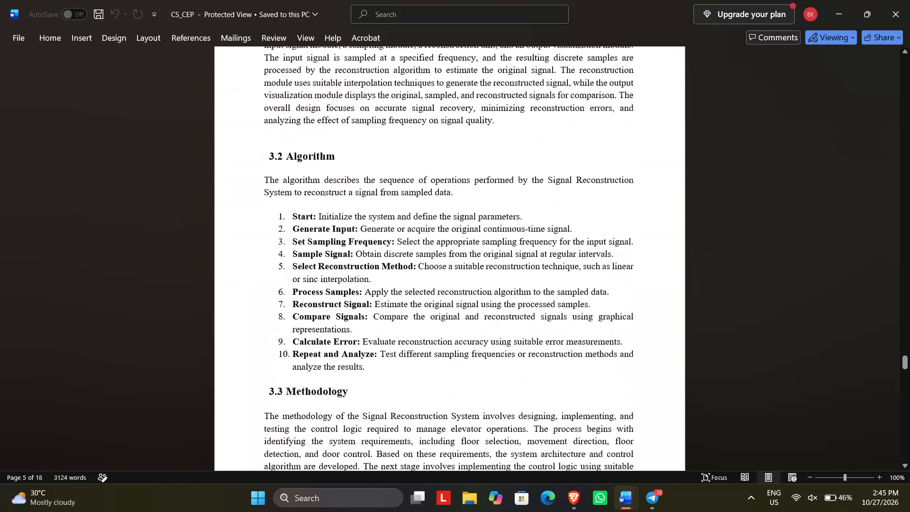
scroll(667, 218, down, 2)
scroll(499, 267, down, 18)
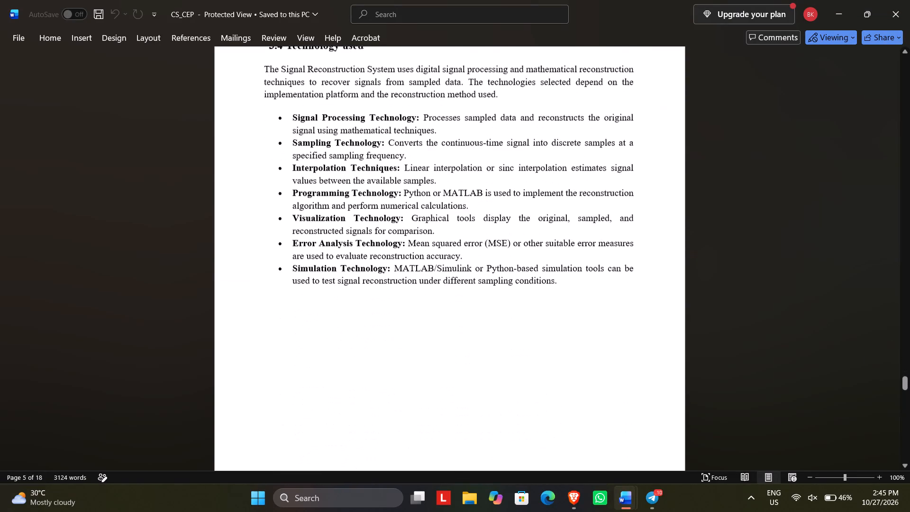
scroll(503, 252, down, 12)
scroll(506, 250, down, 20)
scroll(506, 250, down, 2)
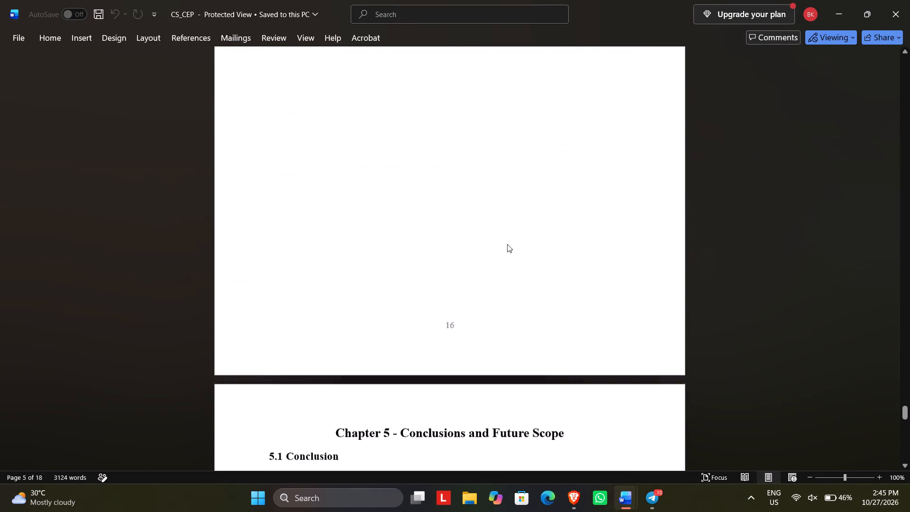
scroll(507, 244, down, 2)
scroll(516, 233, down, 20)
scroll(516, 233, down, 4)
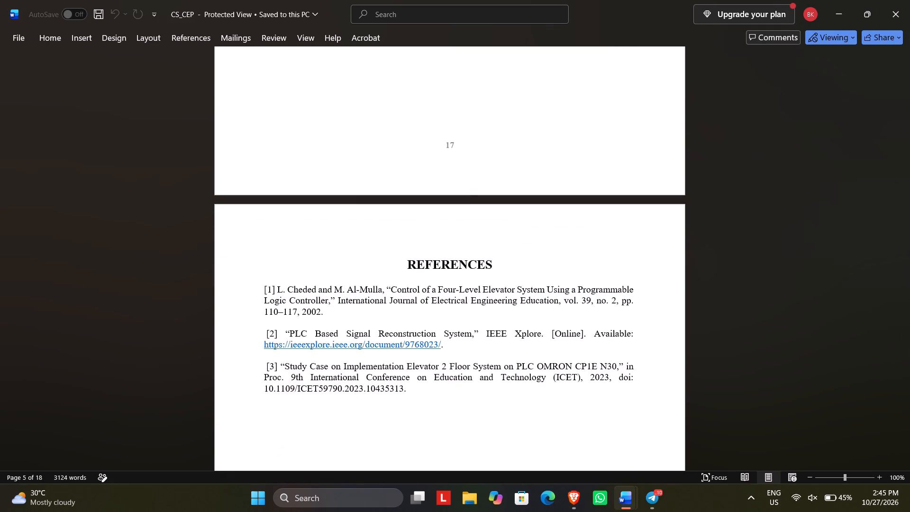
scroll(458, 213, down, 5)
Close the CS_CEP reference document and return to the MM report AAT document.
click(909, 0)
Review the MM report's front matter from Chapter 1 back through the Abstract, Declaration and Table of Contents to the Acknowledgement.
scroll(464, 176, up, 4)
scroll(464, 176, up, 20)
scroll(464, 176, up, 4)
scroll(464, 176, down, 1)
scroll(464, 176, up, 5)
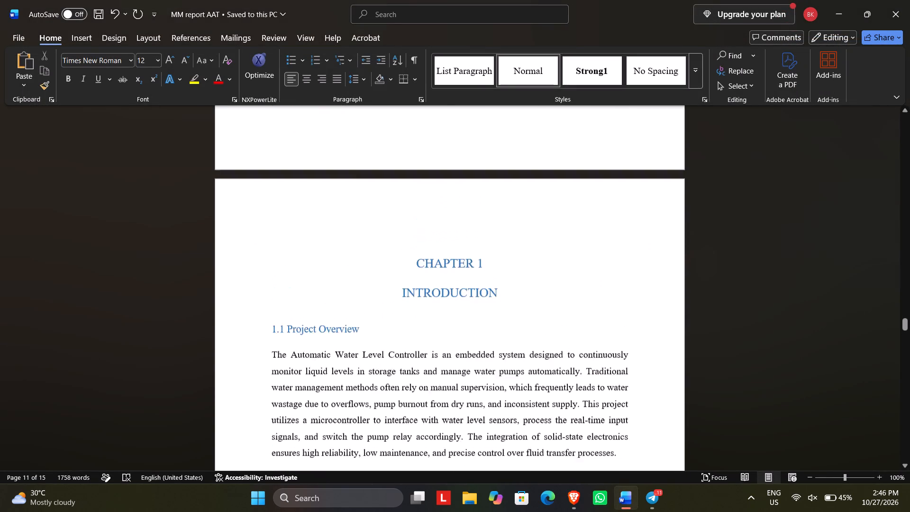
scroll(464, 176, up, 20)
scroll(464, 176, up, 9)
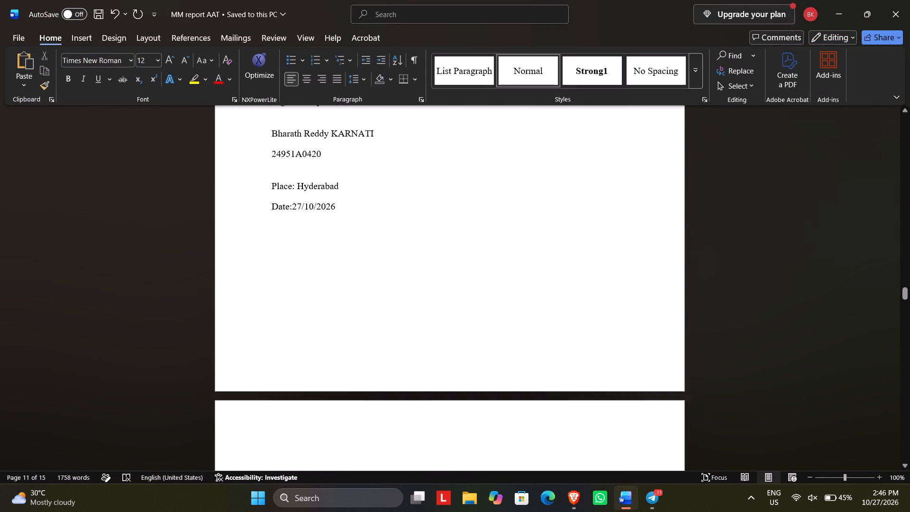
scroll(464, 179, up, 7)
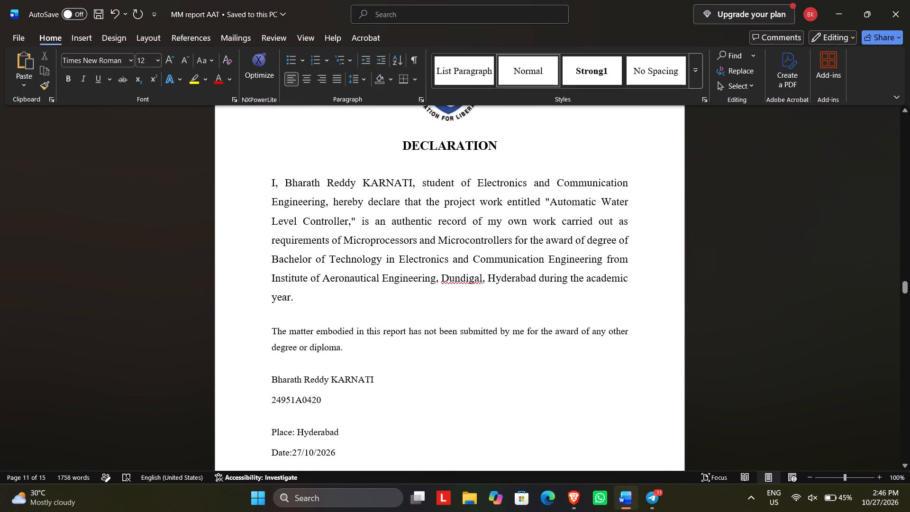
scroll(383, 278, up, 4)
scroll(464, 350, down, 1)
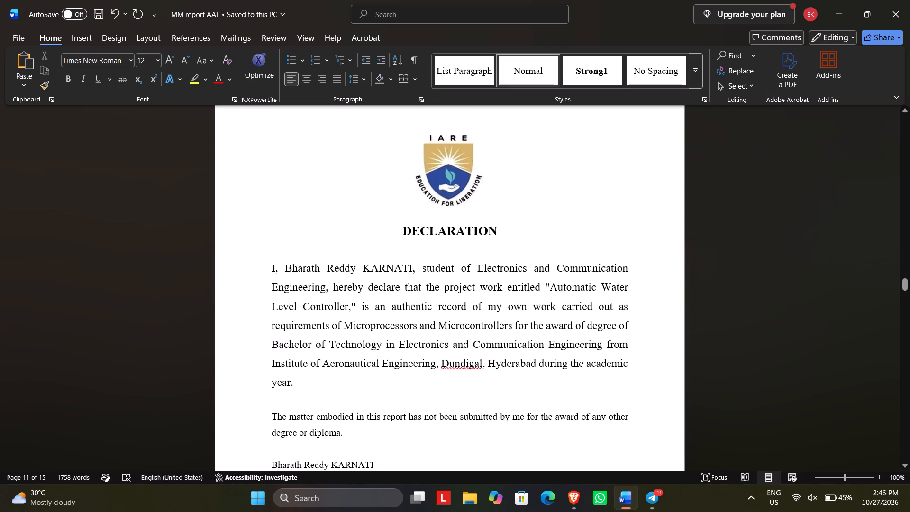
scroll(436, 352, down, 8)
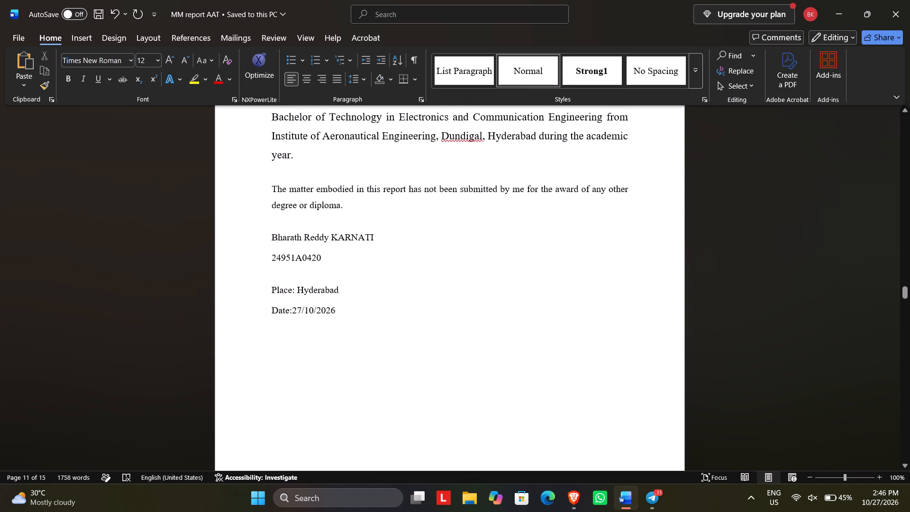
scroll(440, 317, down, 11)
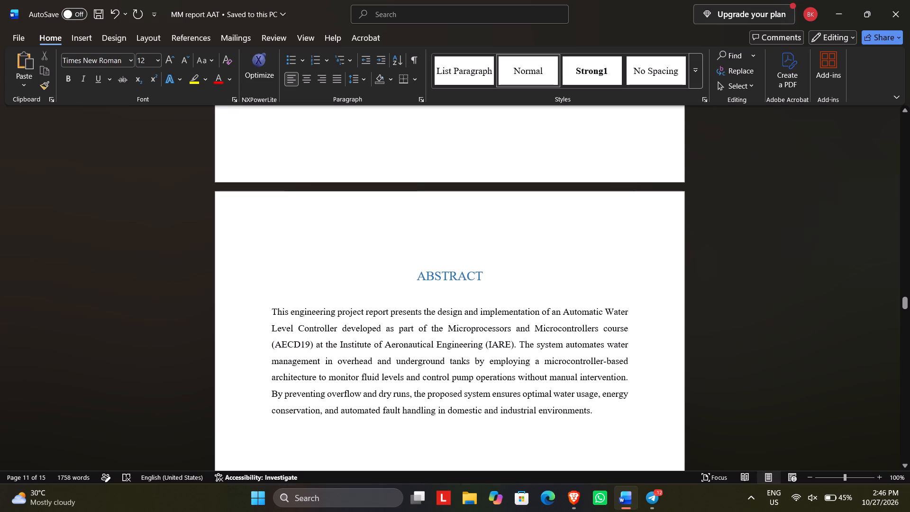
scroll(450, 261, up, 18)
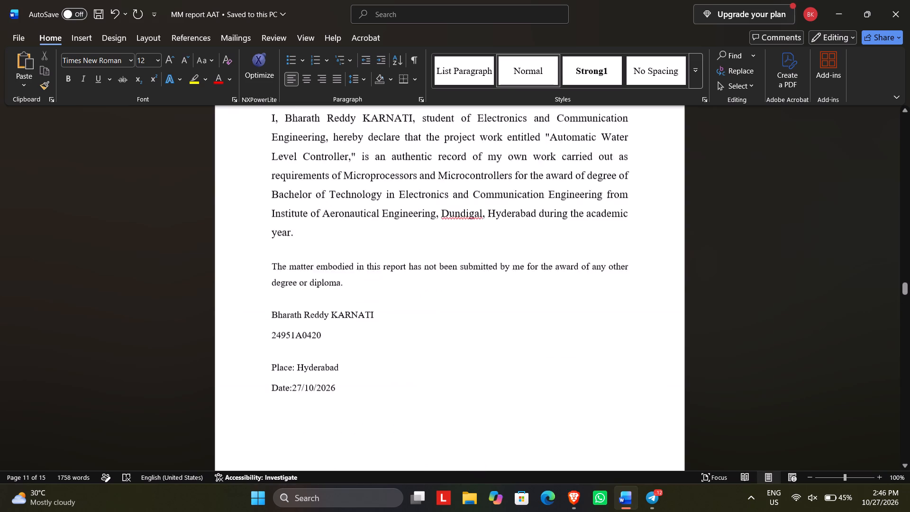
scroll(463, 247, up, 17)
scroll(462, 222, up, 7)
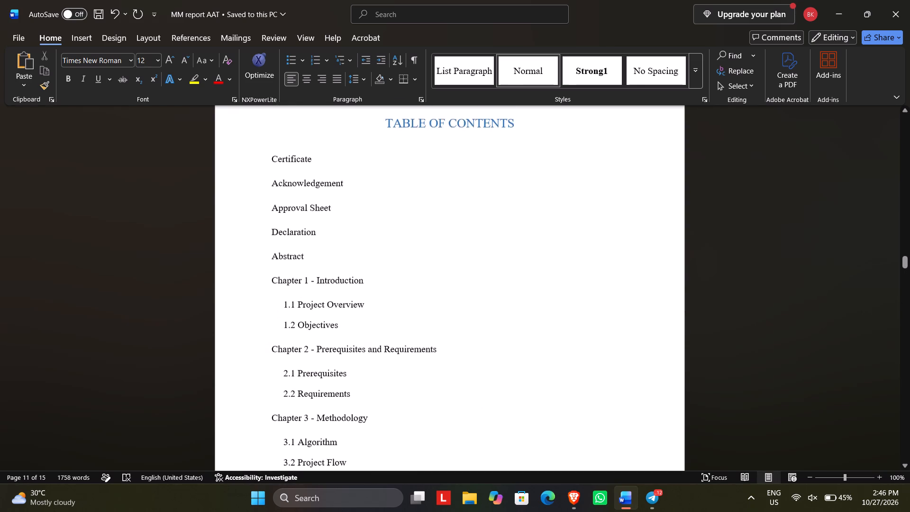
scroll(462, 222, up, 20)
scroll(462, 222, up, 3)
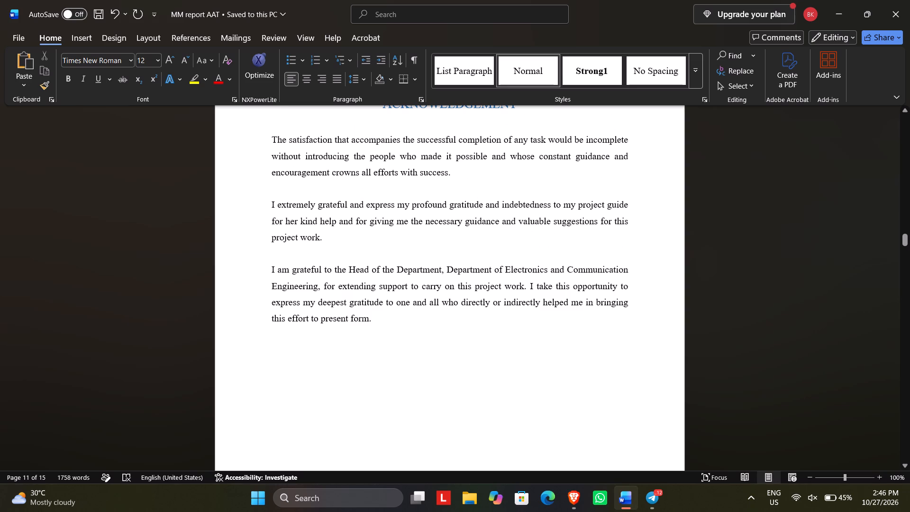
scroll(399, 229, up, 2)
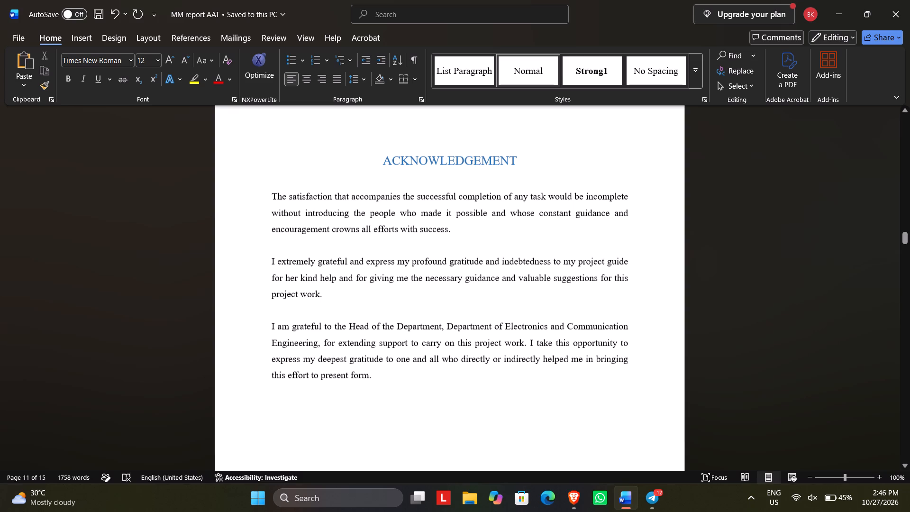
Place the text cursor directly after "my project guide" in the Acknowledgement's second paragraph.
click(632, 263)
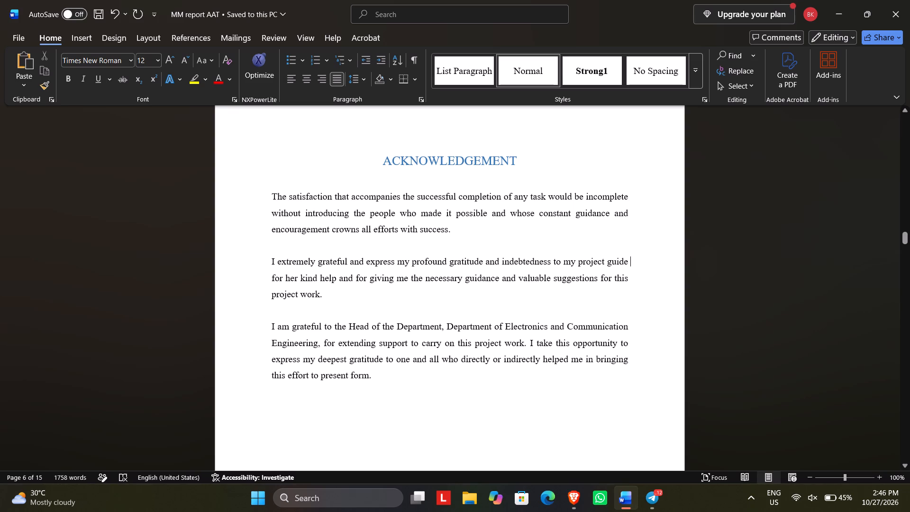
click(630, 260)
click(629, 263)
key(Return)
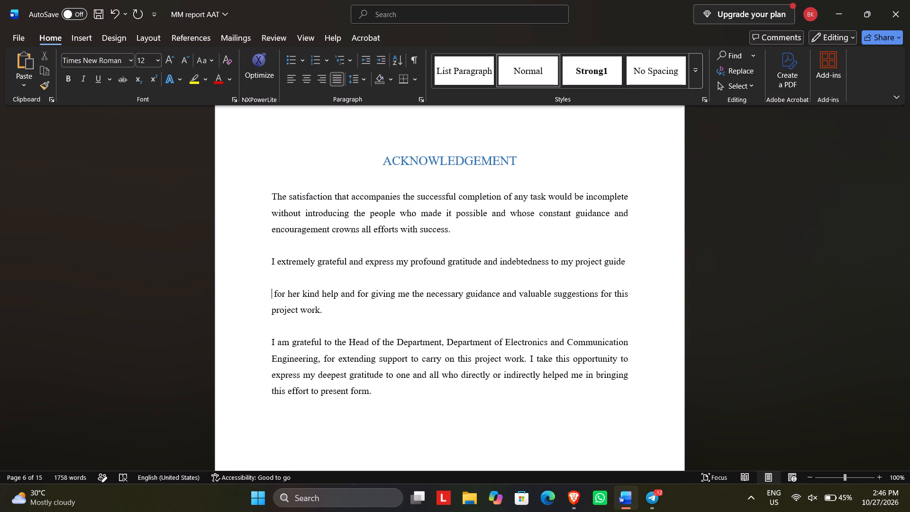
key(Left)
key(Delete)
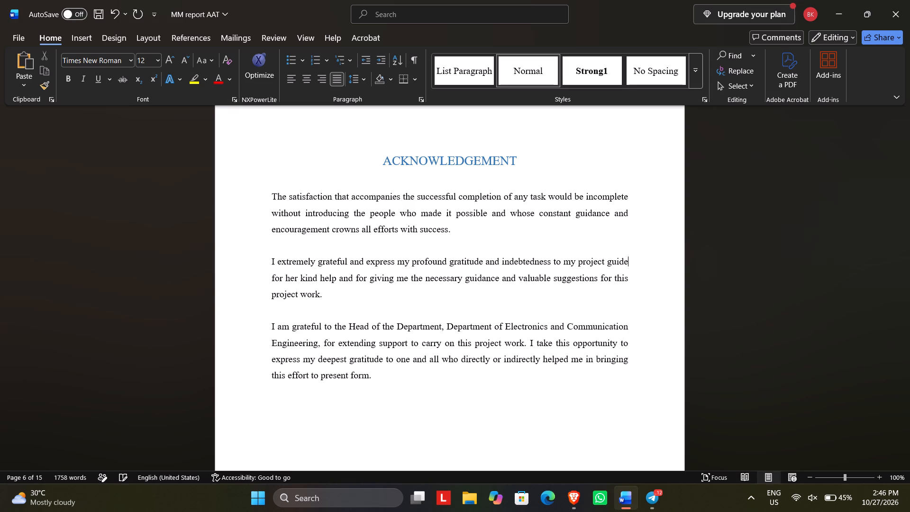
Insert the project guide's title, initial and name after "my project guide" in the Acknowledgement's second paragraph.
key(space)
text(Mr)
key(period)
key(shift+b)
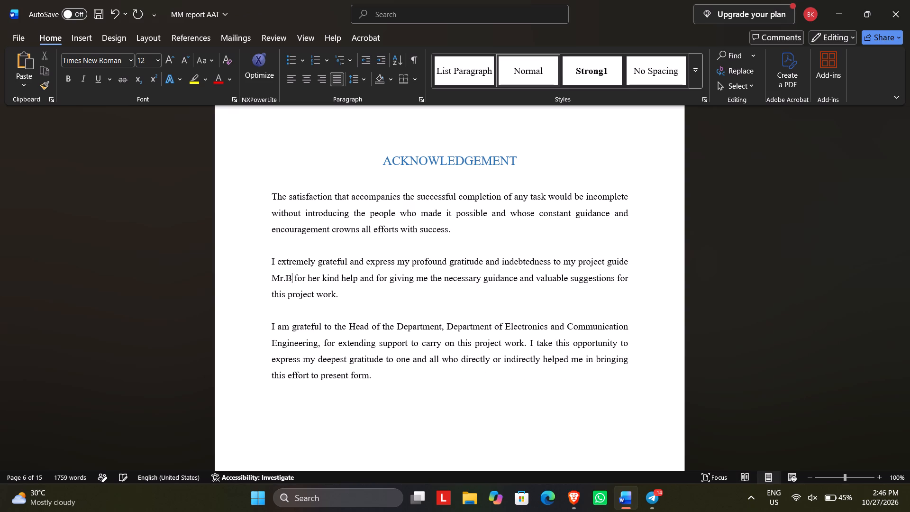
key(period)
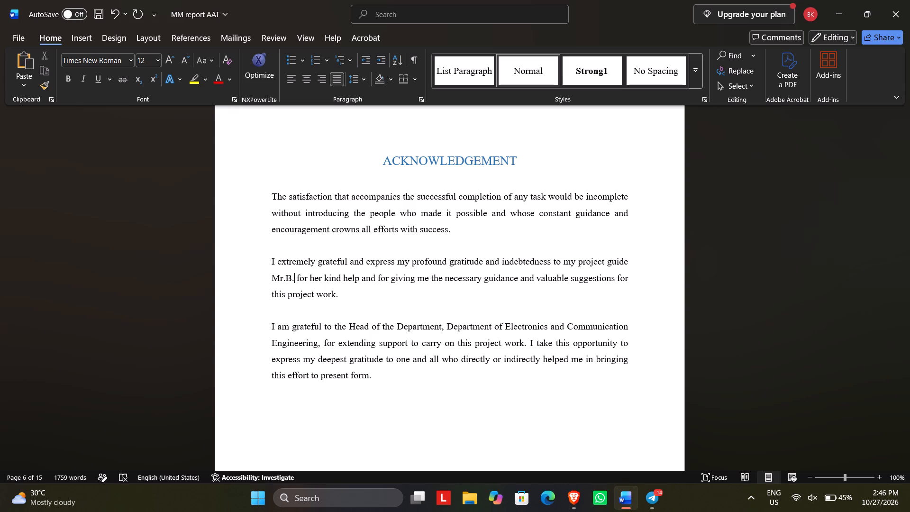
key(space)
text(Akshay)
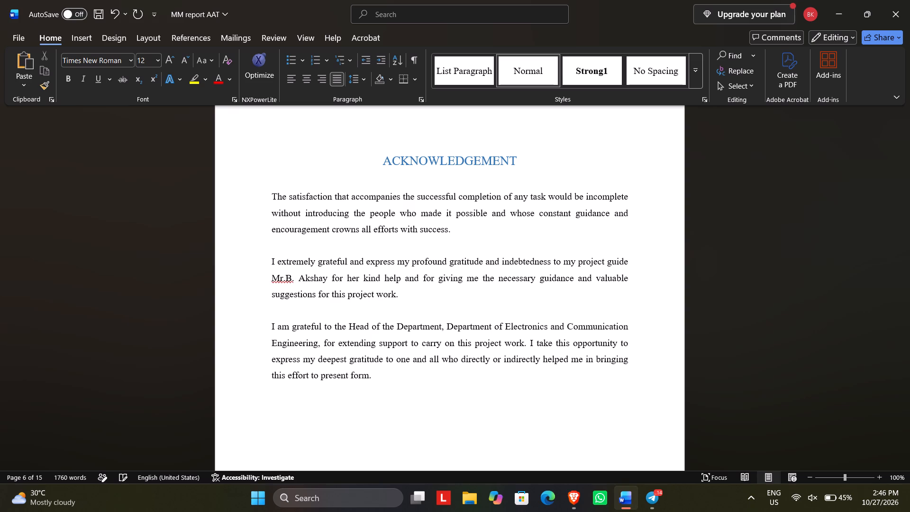
Correct the flagged title before the guide's name to "Mr." and re-enter the initial "B." with a space on each side.
right_click(280, 279)
click(231, 37)
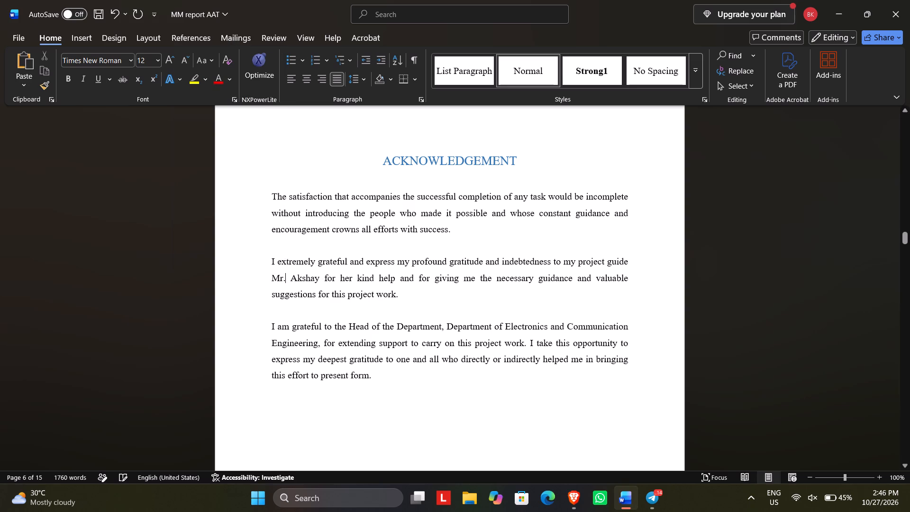
click(290, 271)
click(289, 272)
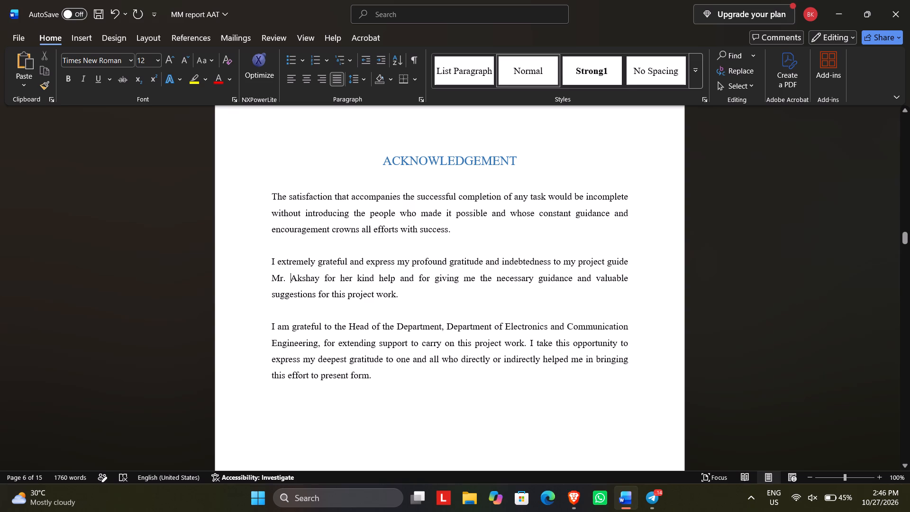
click(289, 277)
key(BackSpace)
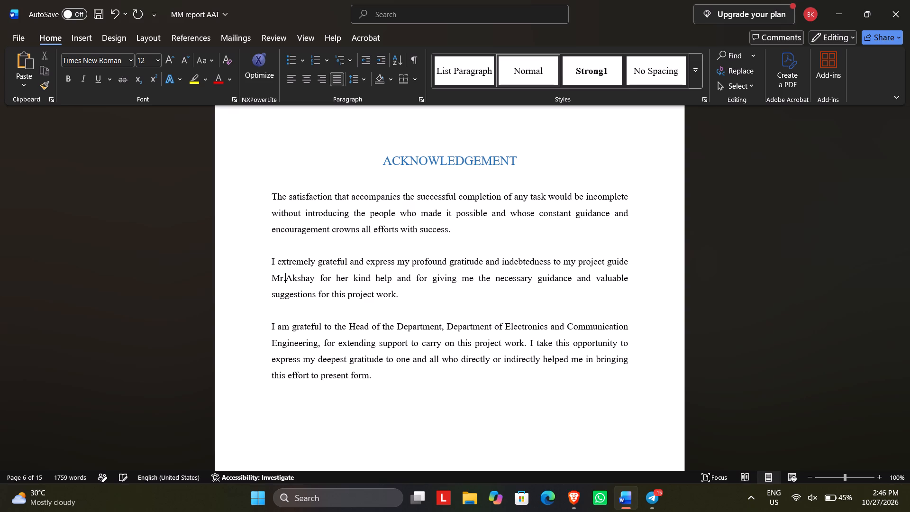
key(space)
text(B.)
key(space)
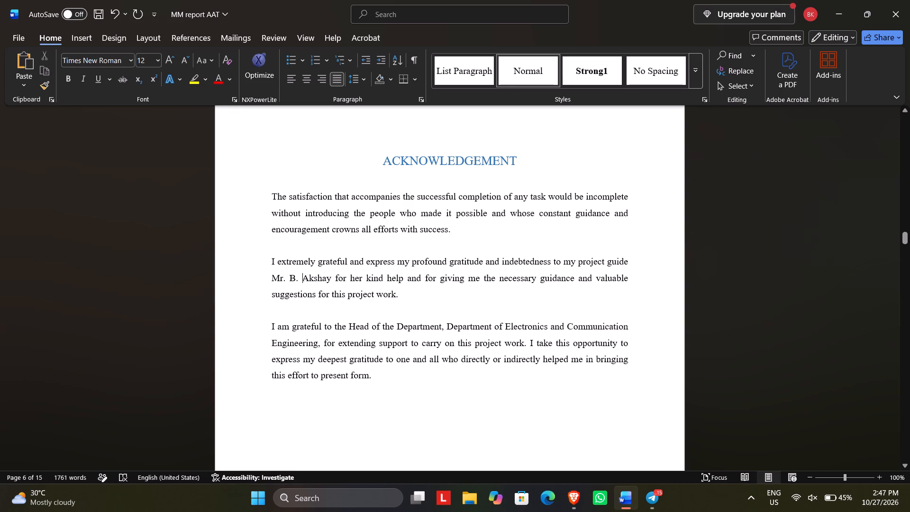
Save the MM report AAT document.
scroll(391, 305, down, 1)
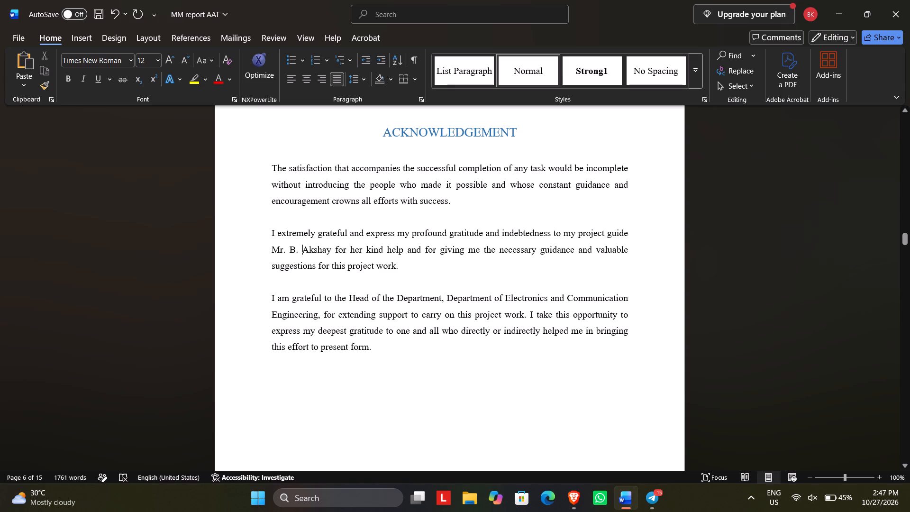
key(ctrl+s)
key(ctrl+s)
key(ctrl+s)
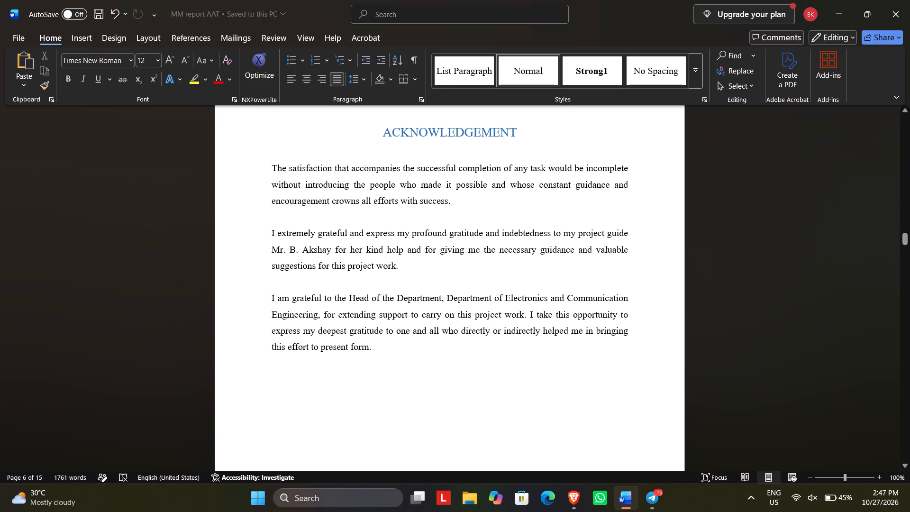
key(ctrl+s)
key(ctrl+s)
key(ctrl+s)
key(ctrl+s)
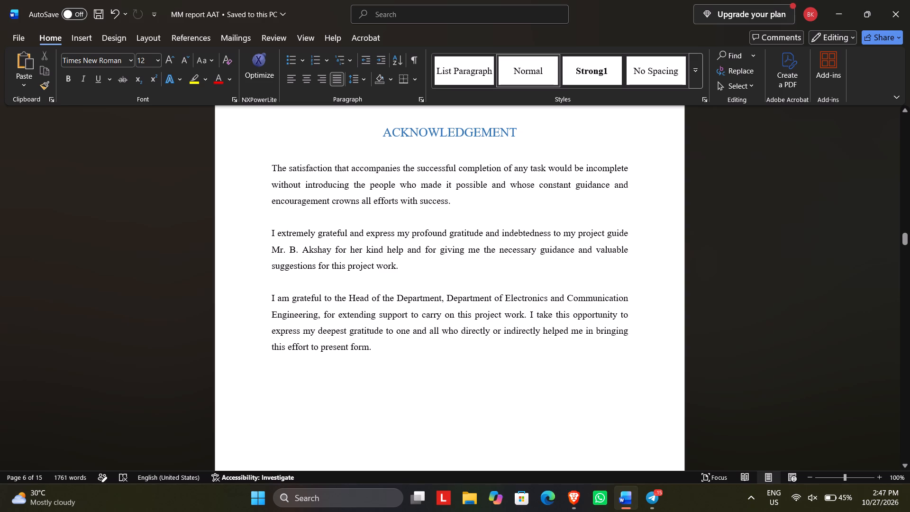
key(ctrl+s)
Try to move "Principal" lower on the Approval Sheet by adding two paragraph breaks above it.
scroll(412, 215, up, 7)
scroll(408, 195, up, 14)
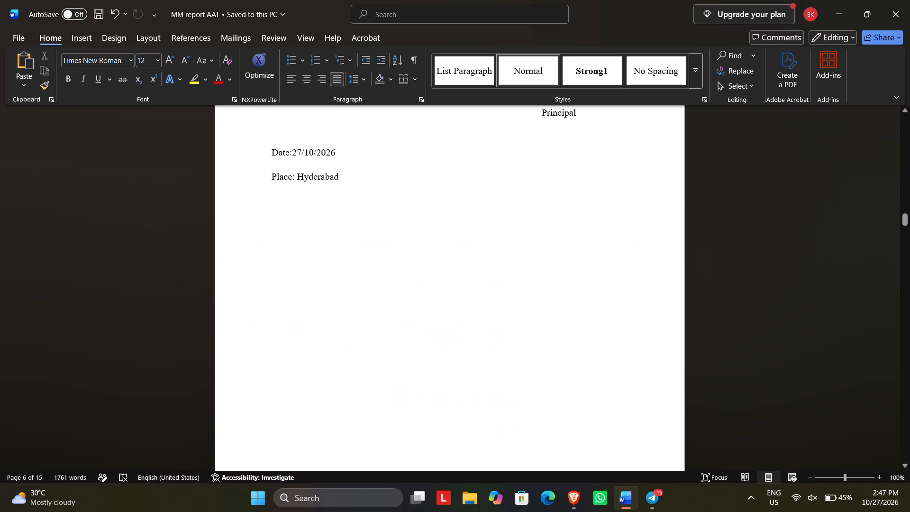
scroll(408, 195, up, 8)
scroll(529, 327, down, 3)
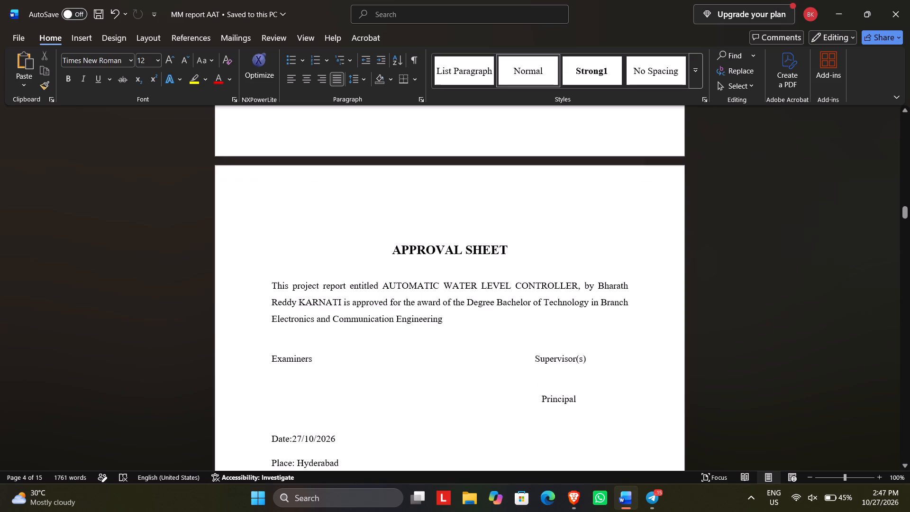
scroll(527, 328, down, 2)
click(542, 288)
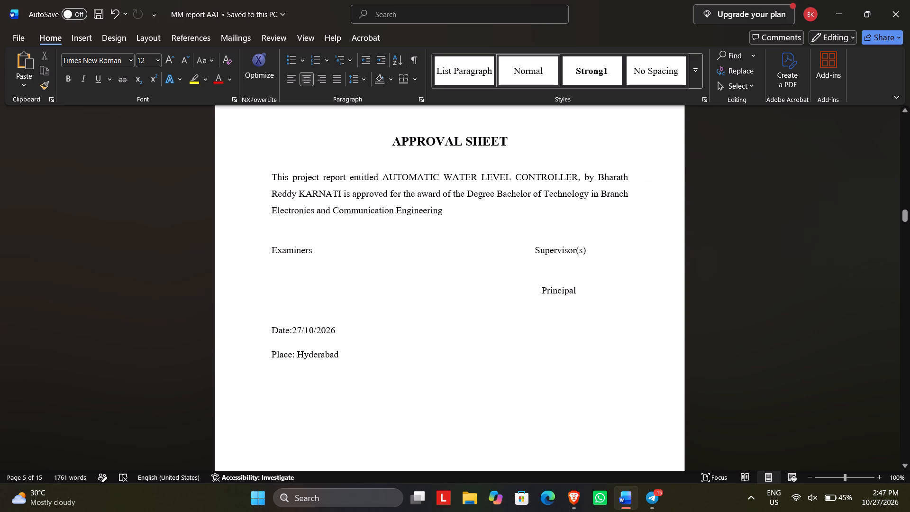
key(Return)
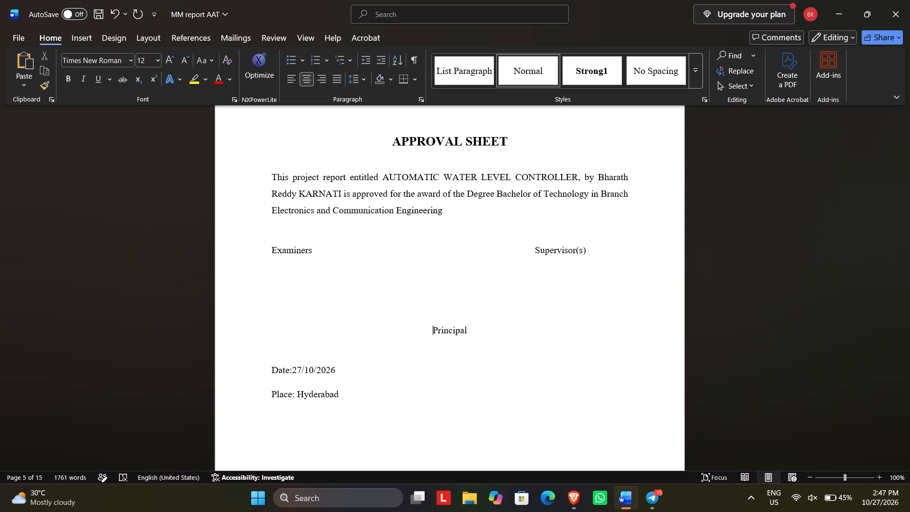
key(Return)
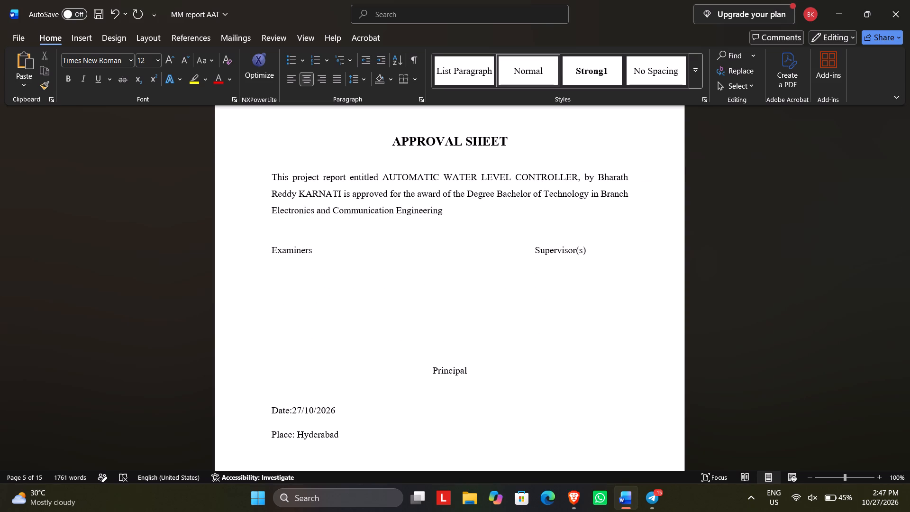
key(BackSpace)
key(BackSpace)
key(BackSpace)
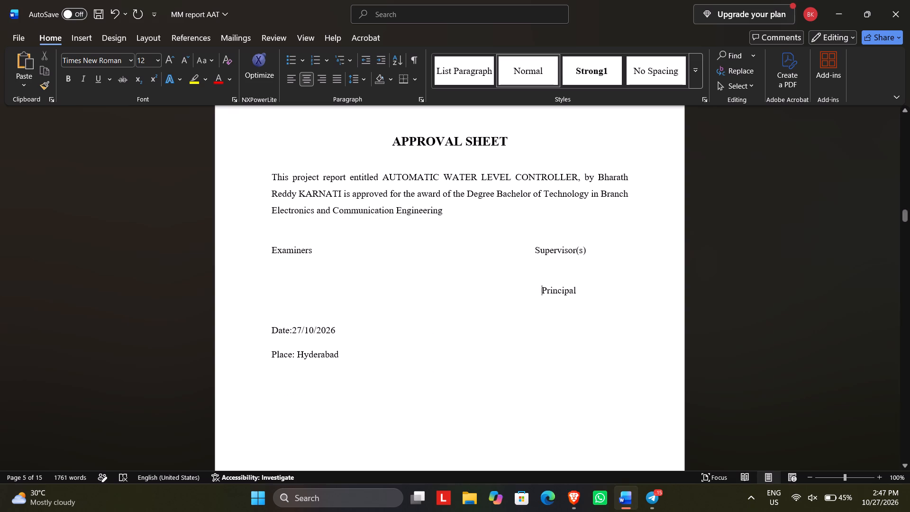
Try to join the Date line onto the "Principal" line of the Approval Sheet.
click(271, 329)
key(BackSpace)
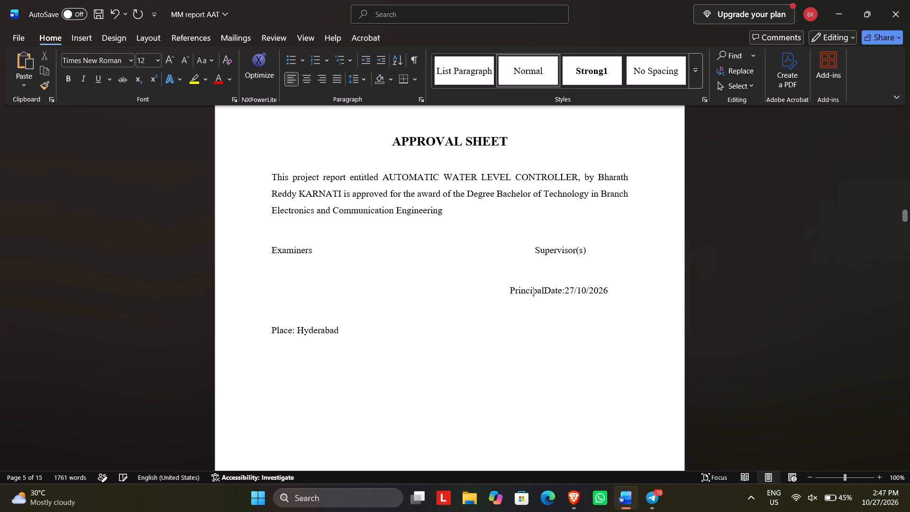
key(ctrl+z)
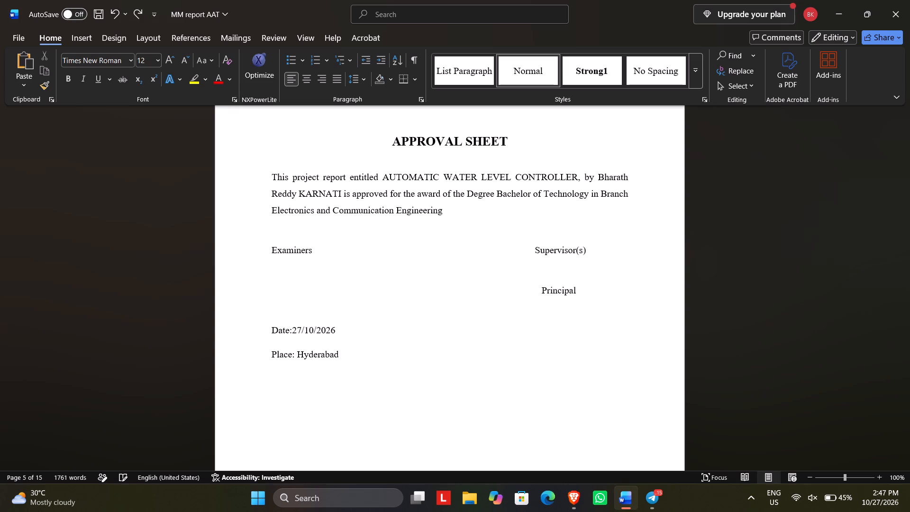
Move the word "Principal" onto the Date line of the Approval Sheet, spaced across to sit roughly beneath "Supervisor(s)".
drag(593, 296, 516, 287)
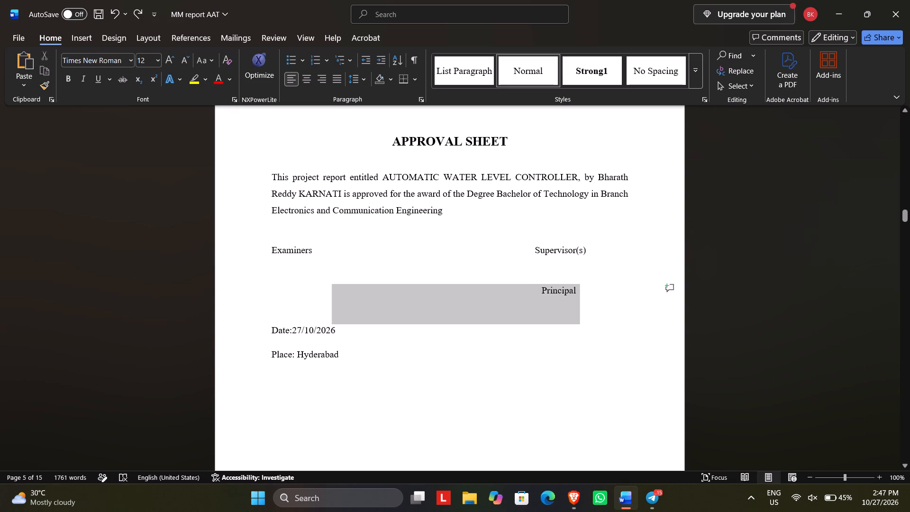
drag(516, 287, 540, 293)
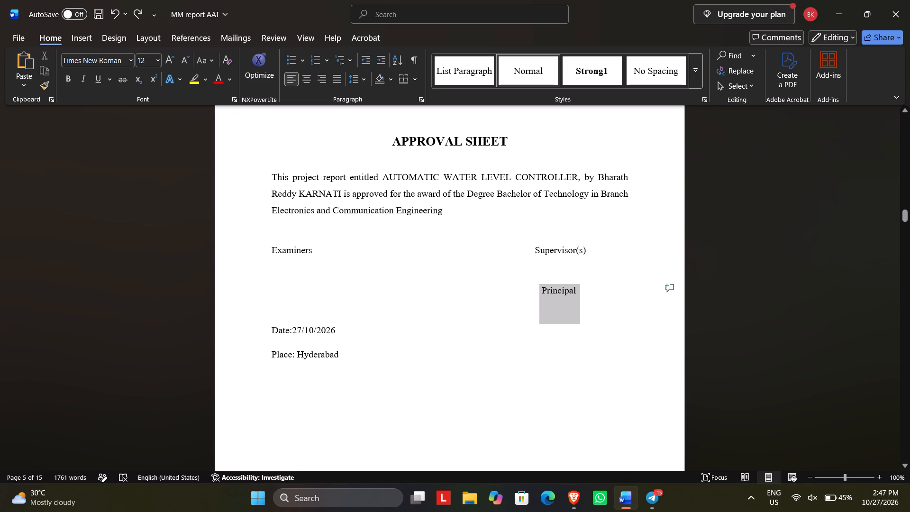
drag(540, 293, 541, 292)
key(ctrl+x)
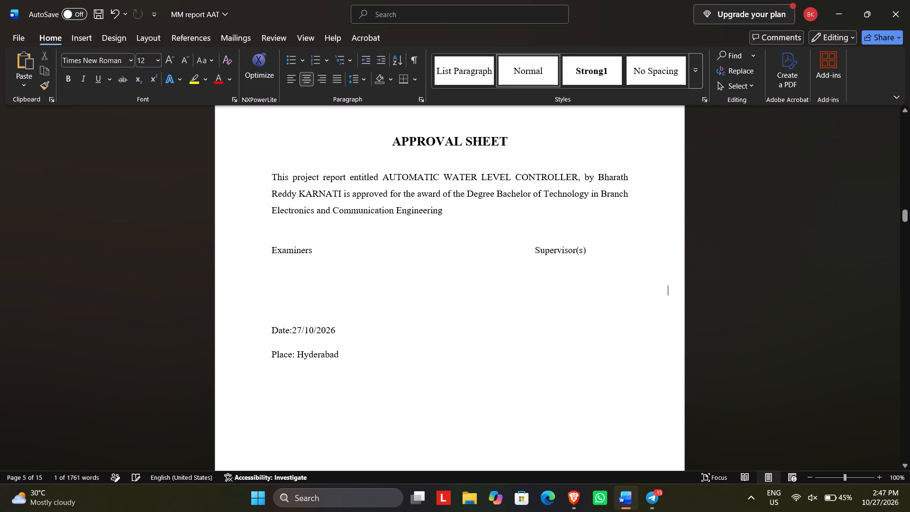
click(555, 334)
click(560, 347)
key(space)
key(space)
key(space)
key(space)
key(space)
key(space)
key(space)
key(space)
key(space)
key(space)
key(space)
key(space)
key(space)
key(space)
key(space)
key(space)
key(space)
key(space)
key(space)
key(space)
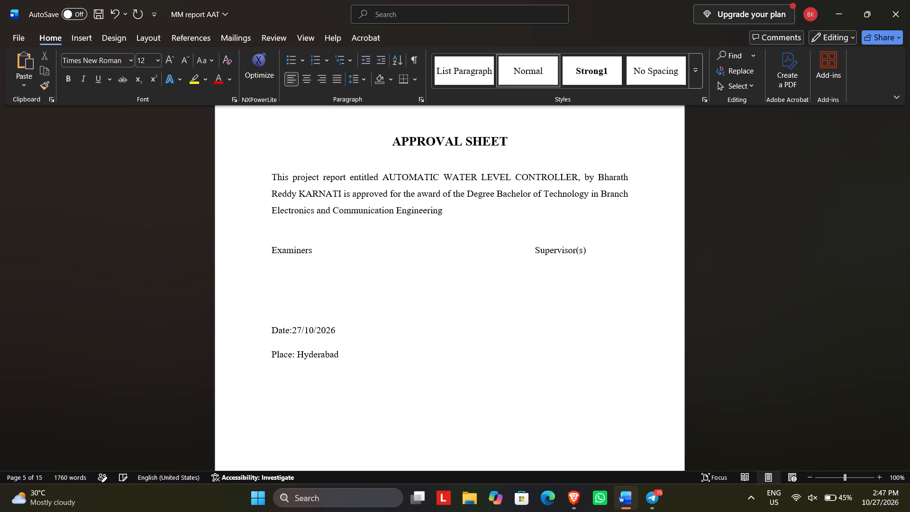
key(space)
key(space)
key(space)
key(space)
key(space)
key(space)
key(space)
key(ctrl+v)
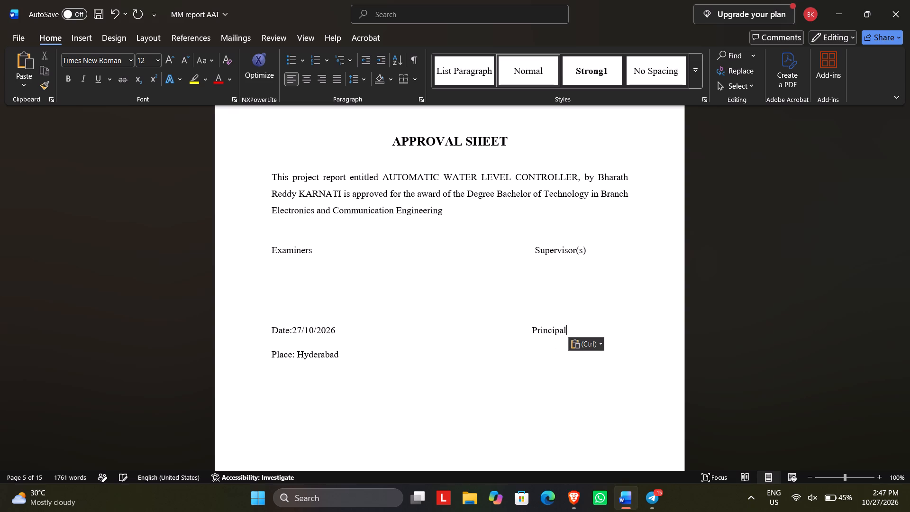
Delete the leftover empty line between the Examiners/Supervisor(s) line and the Date/Principal line on the Approval Sheet.
click(491, 399)
click(564, 304)
click(252, 308)
click(277, 304)
key(BackSpace)
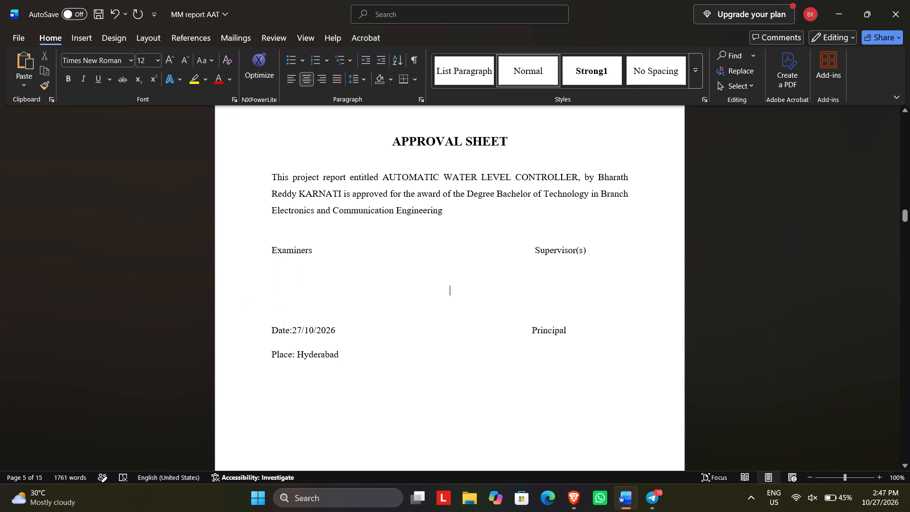
key(BackSpace)
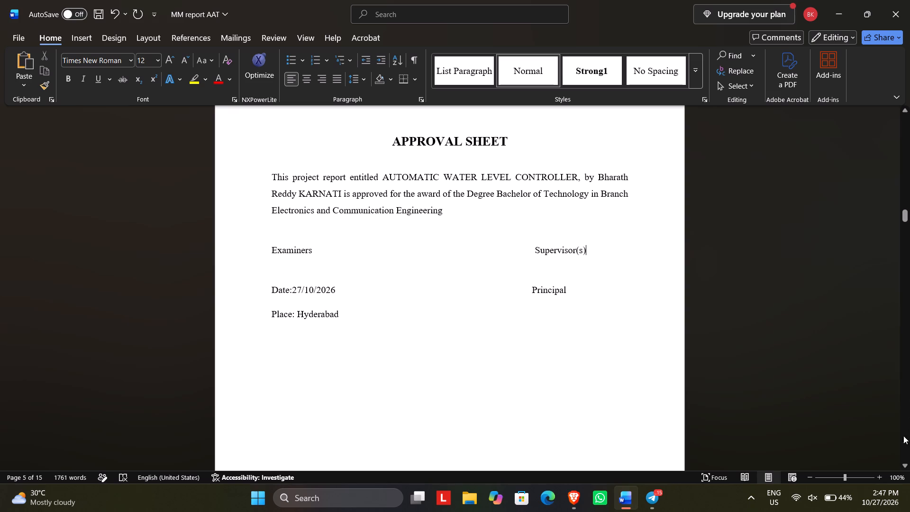
Save the MM report AAT document.
key(ctrl+s)
key(ctrl+s)
key(ctrl+s)
Make the student's name bold in the Approval Sheet paragraph.
scroll(535, 376, up, 1)
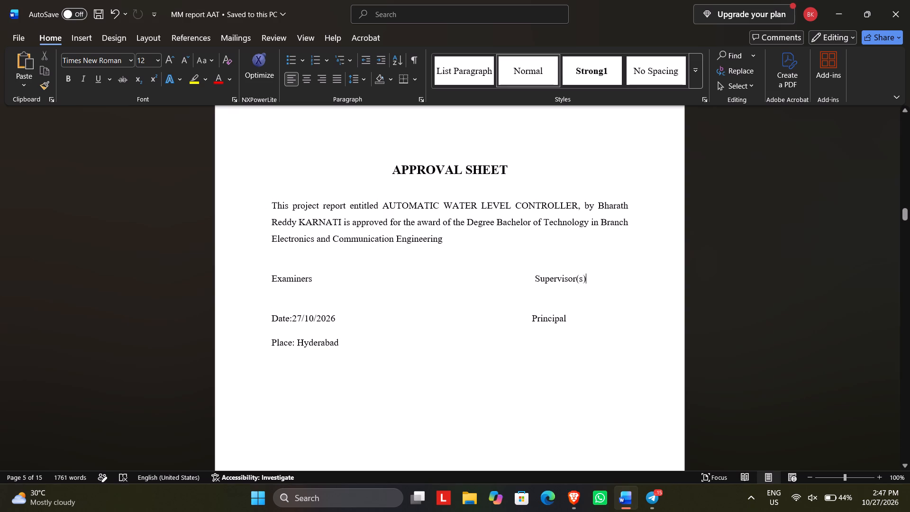
drag(598, 205, 342, 221)
click(351, 201)
click(557, 240)
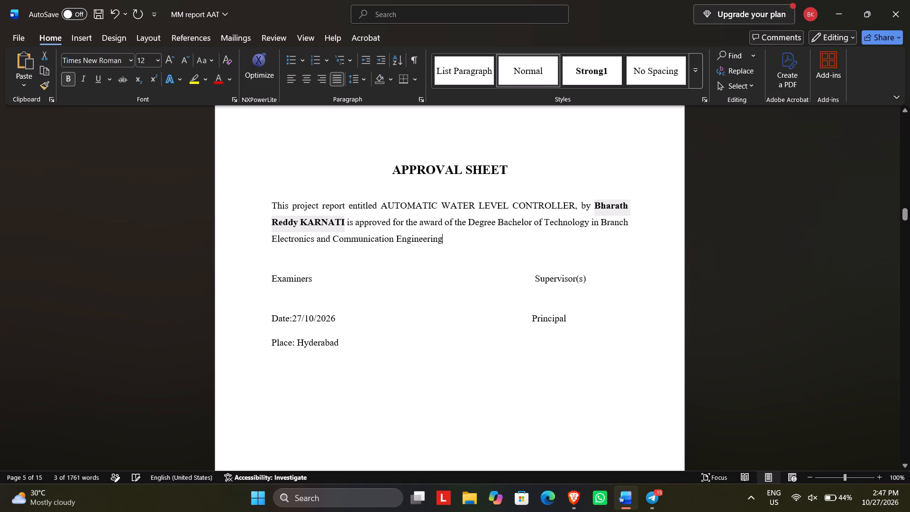
Make "Electronics and Communication Engineering" bold in the Approval Sheet paragraph and save the document.
drag(270, 240, 475, 243)
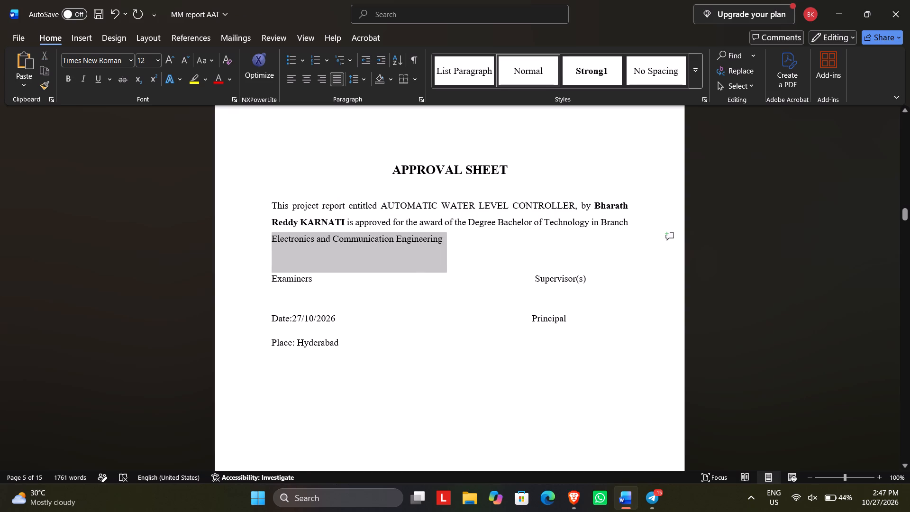
drag(475, 243, 468, 232)
click(482, 211)
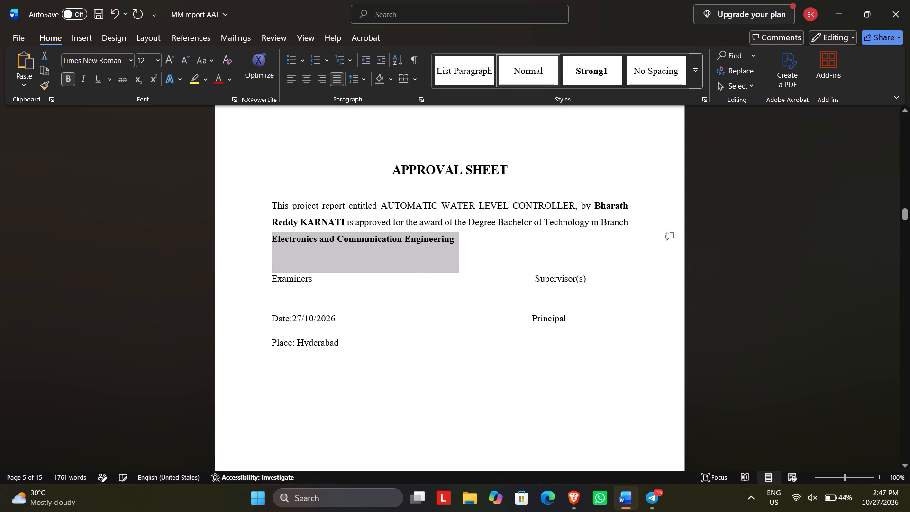
key(ctrl+s)
key(ctrl+s)
Make the student's name bold in the Certificate paragraph.
scroll(483, 425, up, 11)
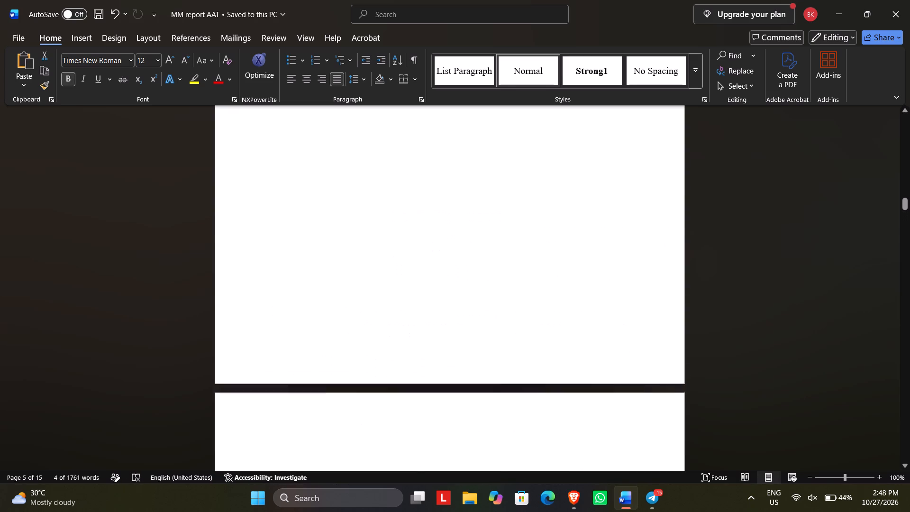
scroll(483, 425, up, 16)
click(483, 425)
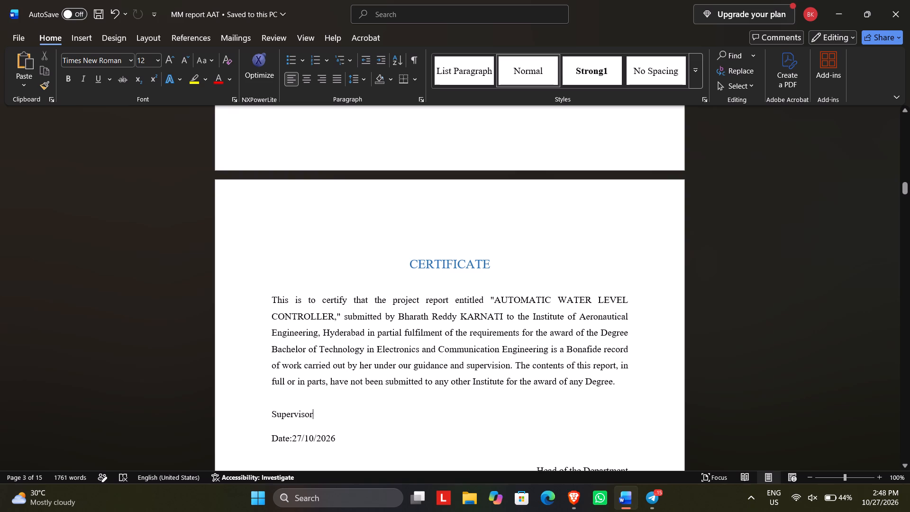
drag(399, 315, 502, 313)
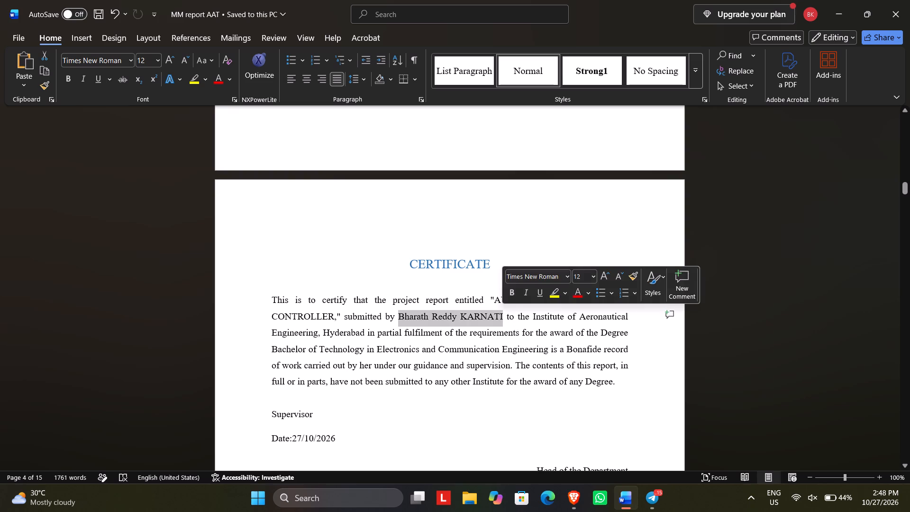
click(512, 296)
Make the quoted project title "AUTOMATIC WATER LEVEL CONTROLLER," bold in the Certificate paragraph and save the document.
click(472, 287)
drag(488, 298, 527, 301)
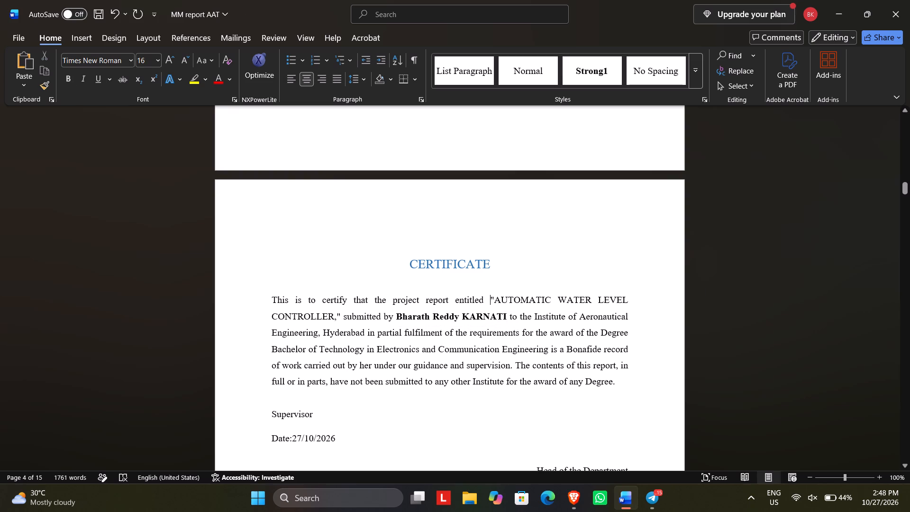
drag(527, 301, 335, 313)
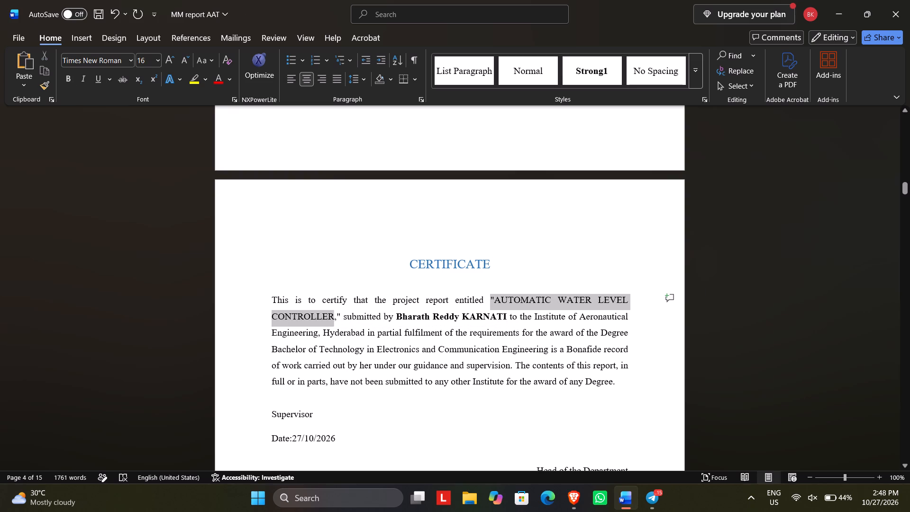
drag(335, 313, 339, 313)
click(350, 290)
click(291, 236)
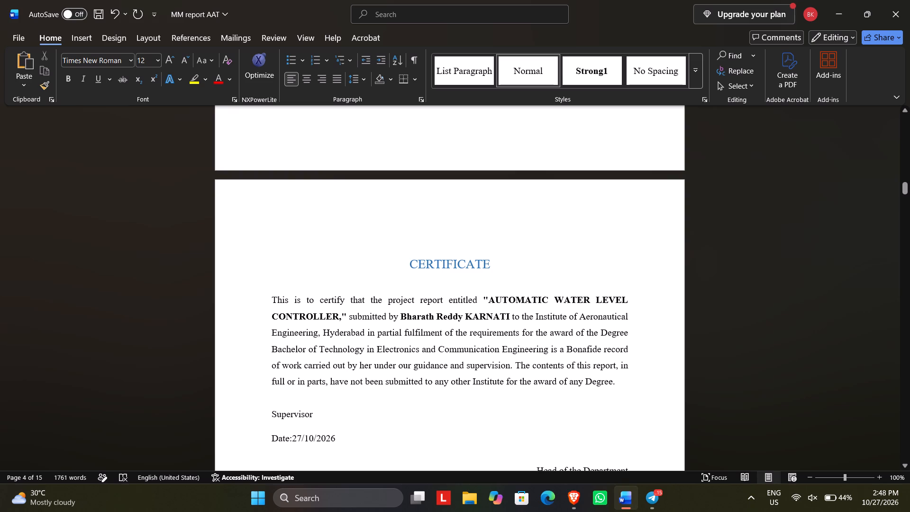
scroll(400, 391, down, 2)
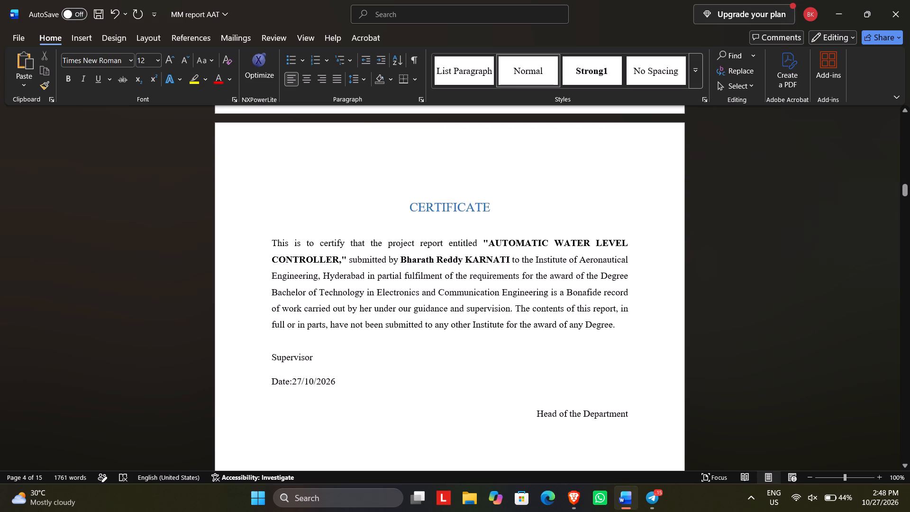
scroll(481, 385, up, 14)
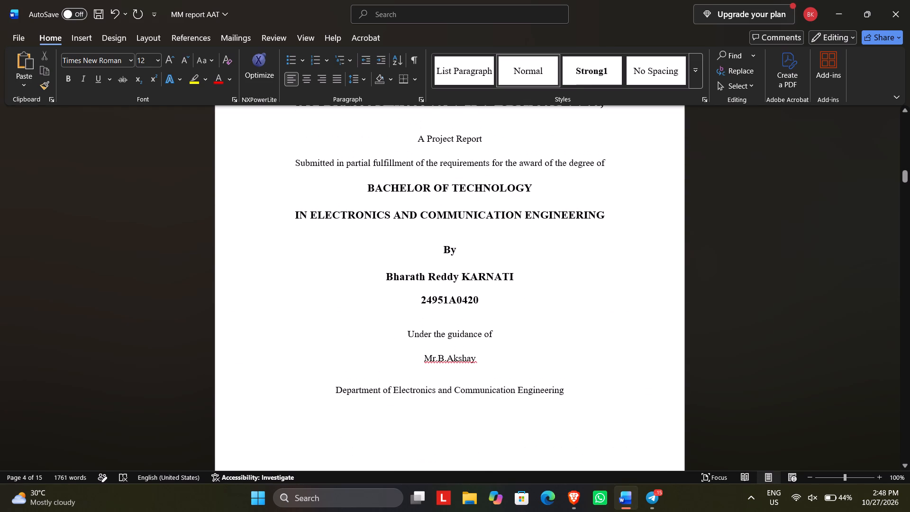
key(ctrl+s)
Ignore all occurrences of the spelling flag on the guide's name on the title page.
right_click(454, 364)
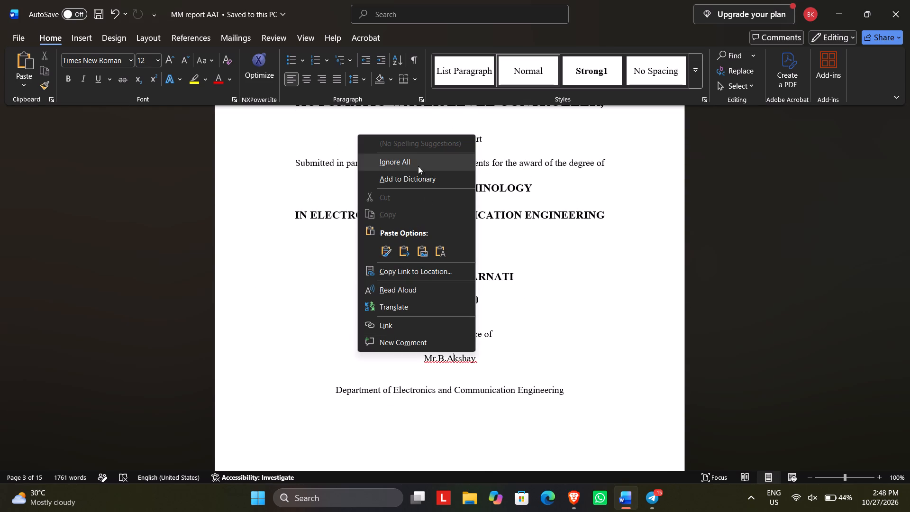
click(391, 160)
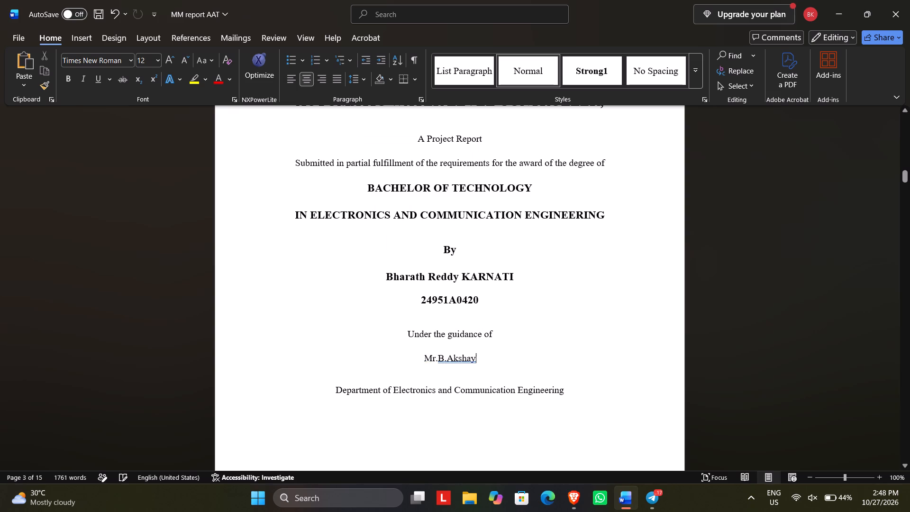
Put single spaces after "Mr." and after the initial in the guide's name on the title page, and save the document.
click(447, 357)
key(space)
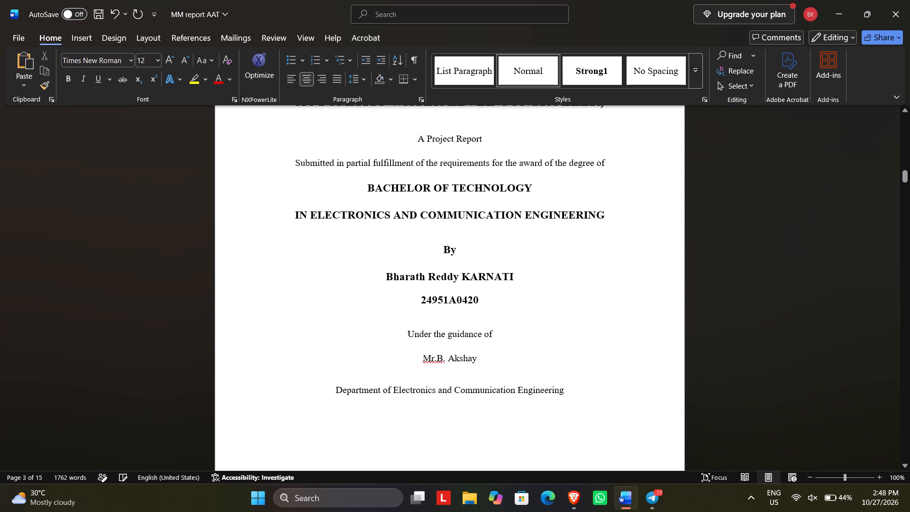
click(437, 359)
key(space)
click(439, 358)
key(space)
key(Left)
key(Left)
key(BackSpace)
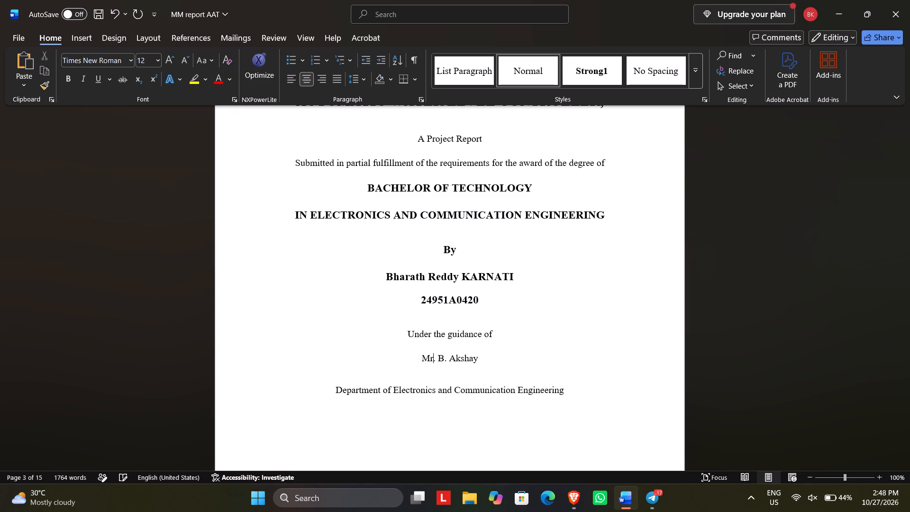
click(539, 339)
key(ctrl+s)
key(ctrl+s)
key(ctrl+s)
key(ctrl+s)
key(ctrl+s)
Ignore all spelling flags for "Dundigal" in the title page address line.
scroll(449, 323, up, 3)
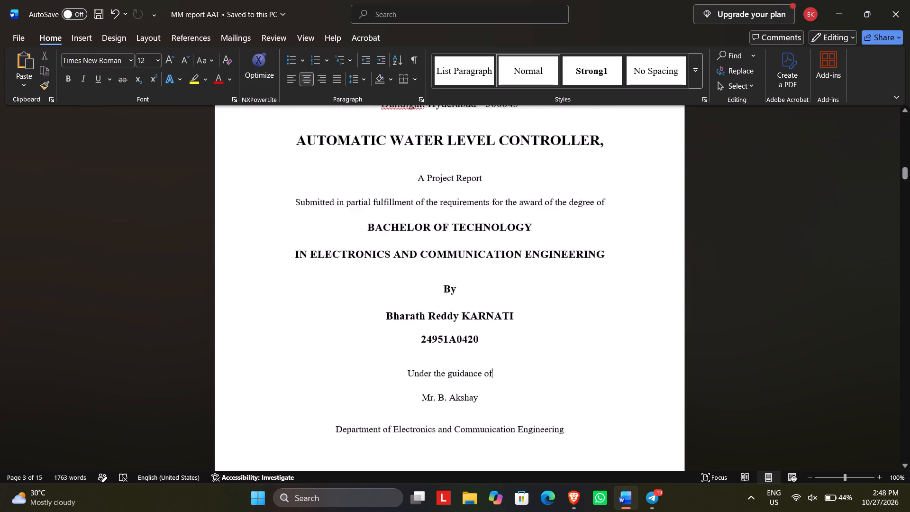
scroll(449, 323, up, 9)
right_click(404, 411)
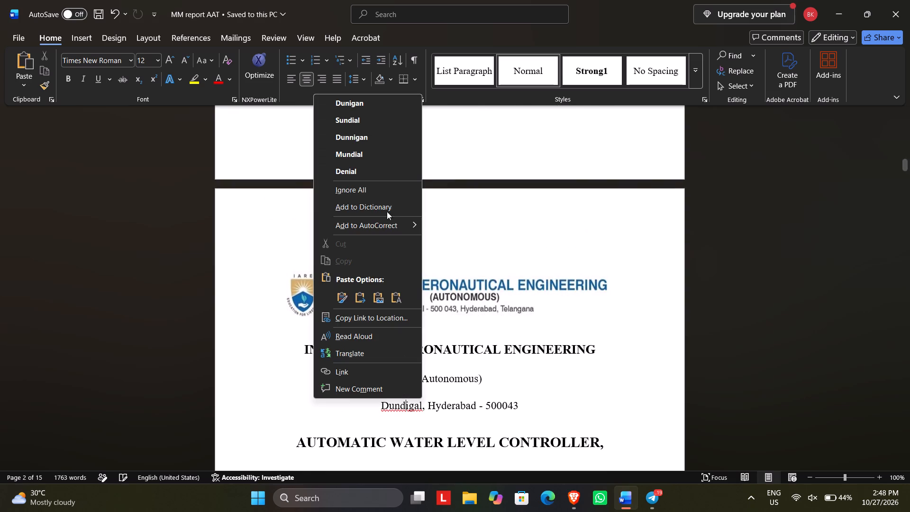
click(373, 192)
Review the Complex Problem-Solving Self-Assessment Form pages, including the student details, EC profiles, course outcomes and date lines.
scroll(438, 318, up, 12)
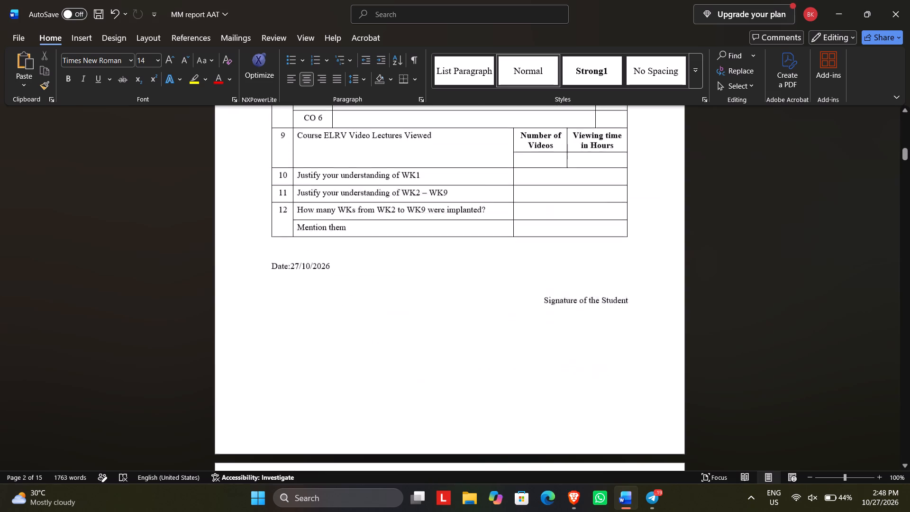
scroll(438, 318, up, 2)
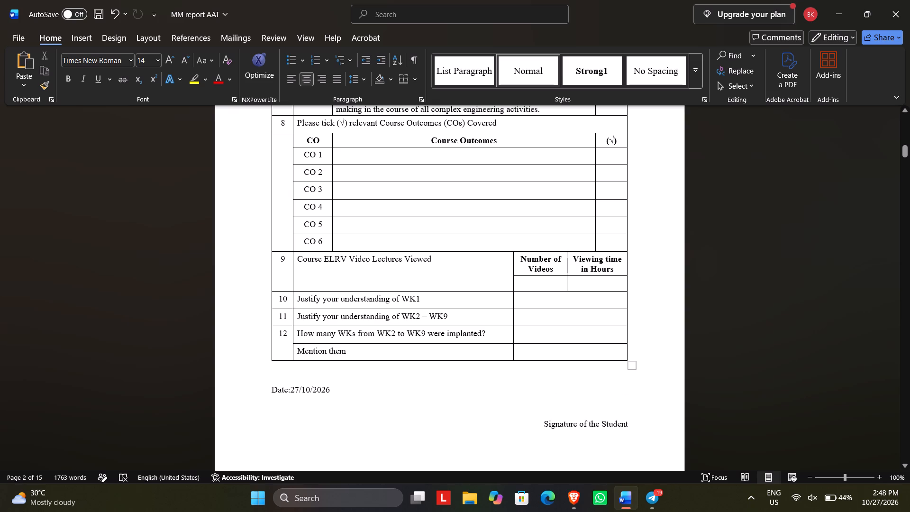
scroll(591, 395, up, 7)
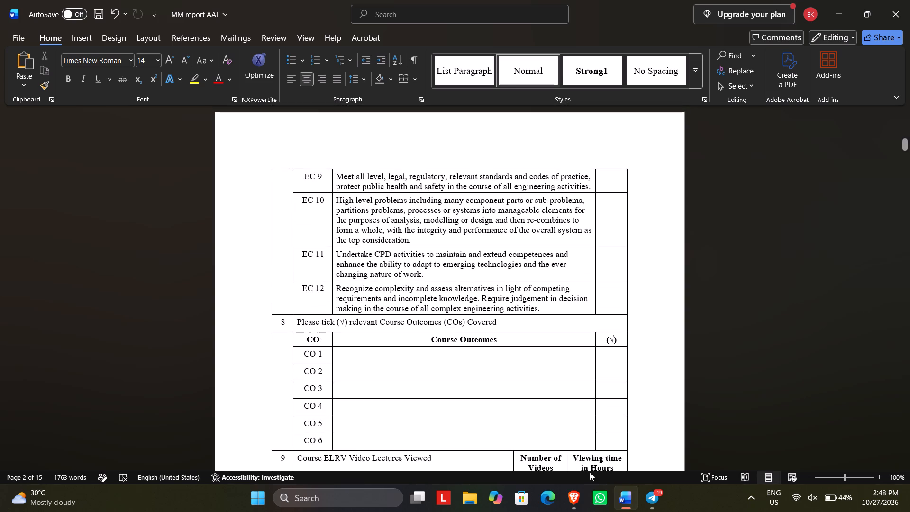
scroll(546, 381, up, 3)
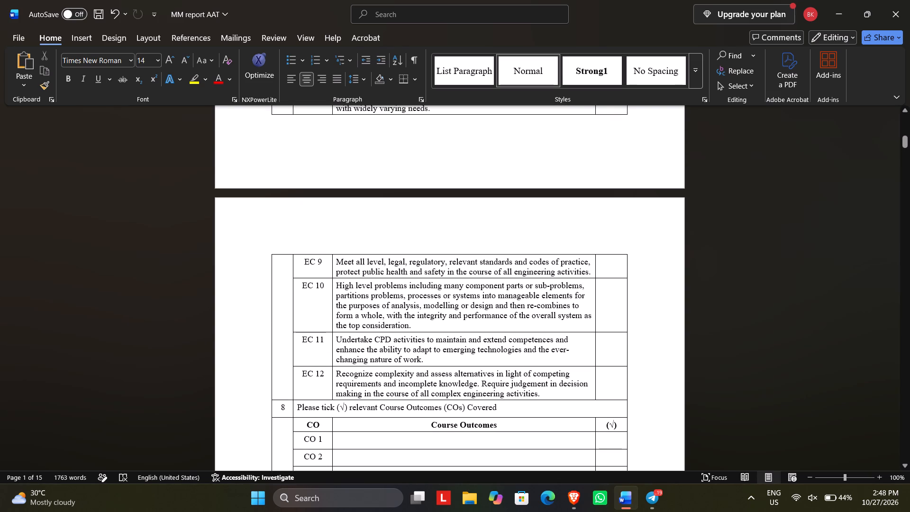
scroll(526, 311, up, 20)
scroll(526, 311, up, 3)
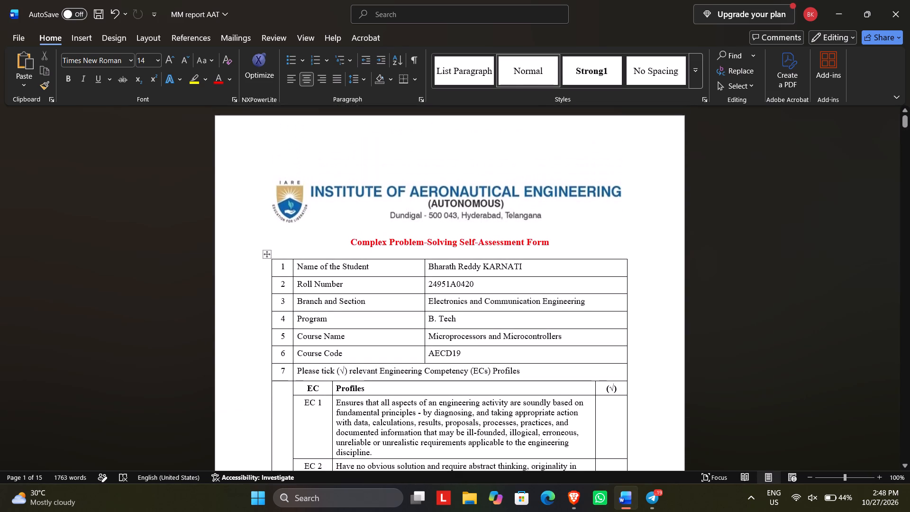
scroll(529, 321, down, 17)
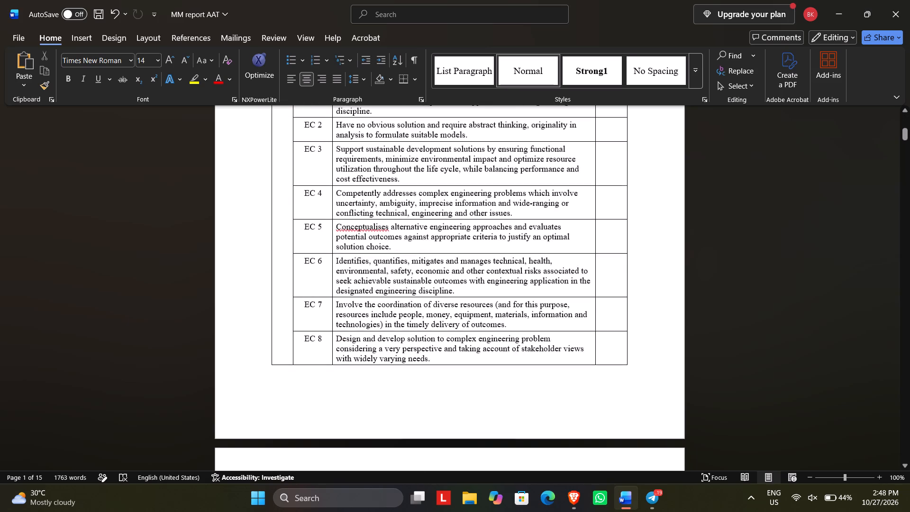
scroll(530, 308, down, 10)
scroll(531, 306, down, 20)
scroll(531, 306, down, 1)
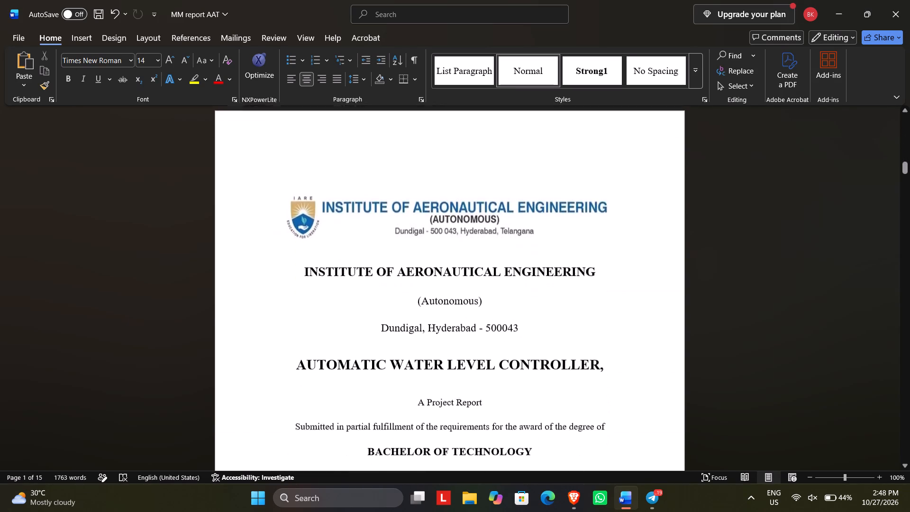
Search the Pictures folder, including its Camera Roll and Screenshots subfolders in File Explorer, for the student's handwritten signature image.
scroll(541, 332, up, 16)
click(582, 374)
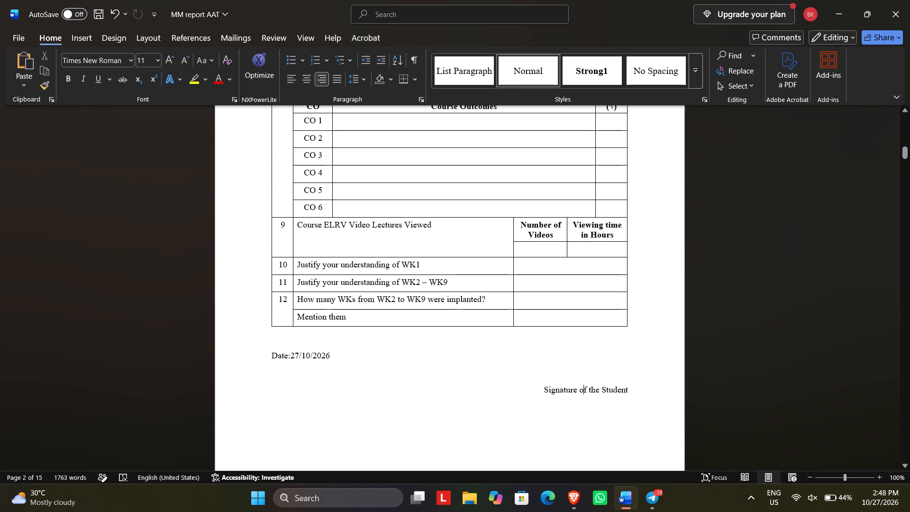
click(569, 378)
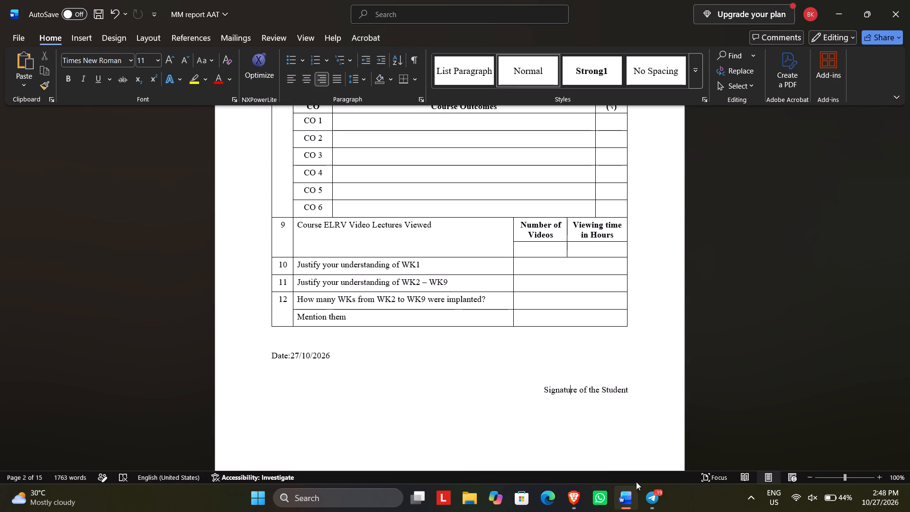
click(468, 497)
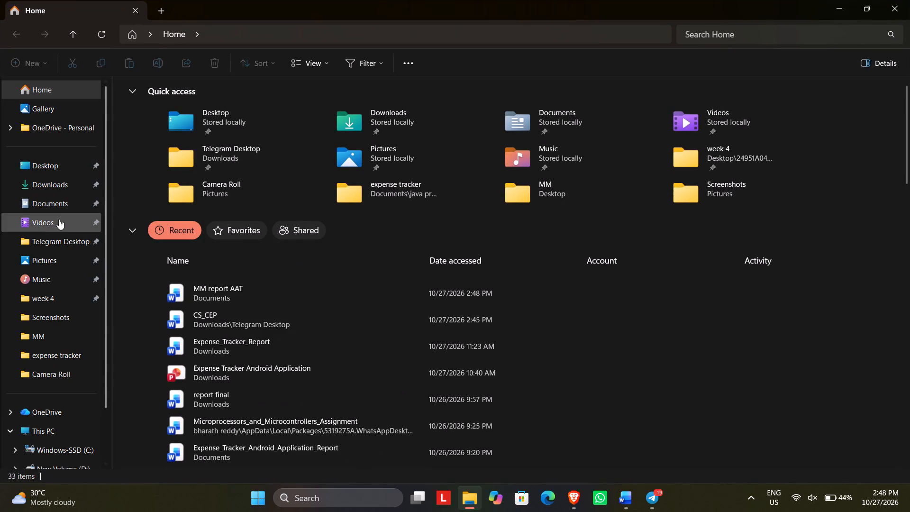
click(40, 205)
click(51, 263)
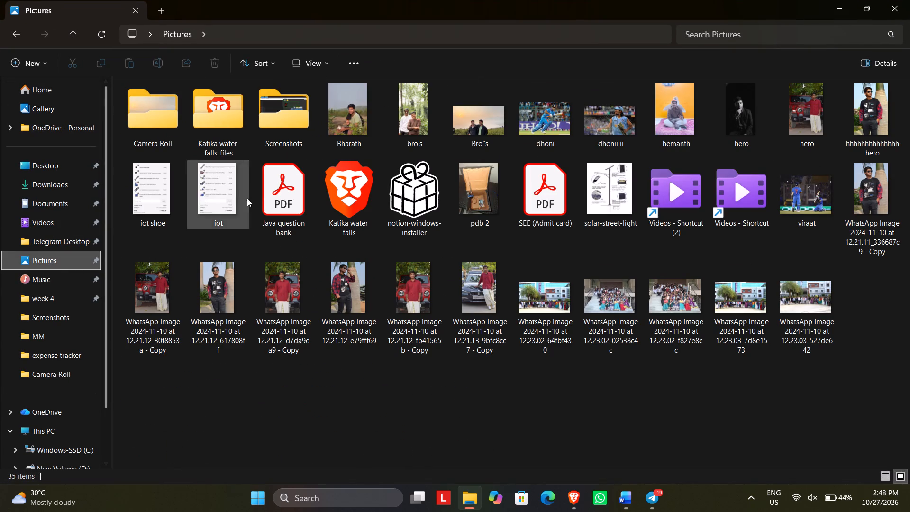
double_click(259, 115)
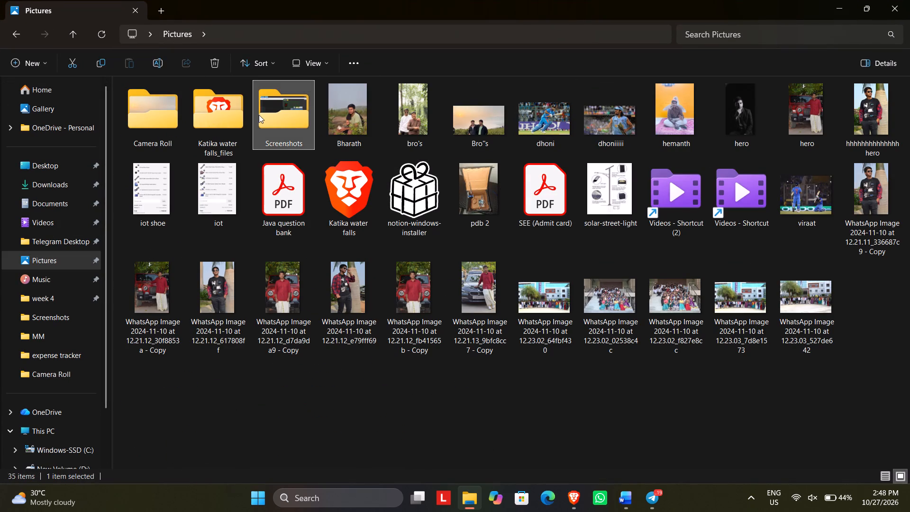
scroll(455, 270, down, 13)
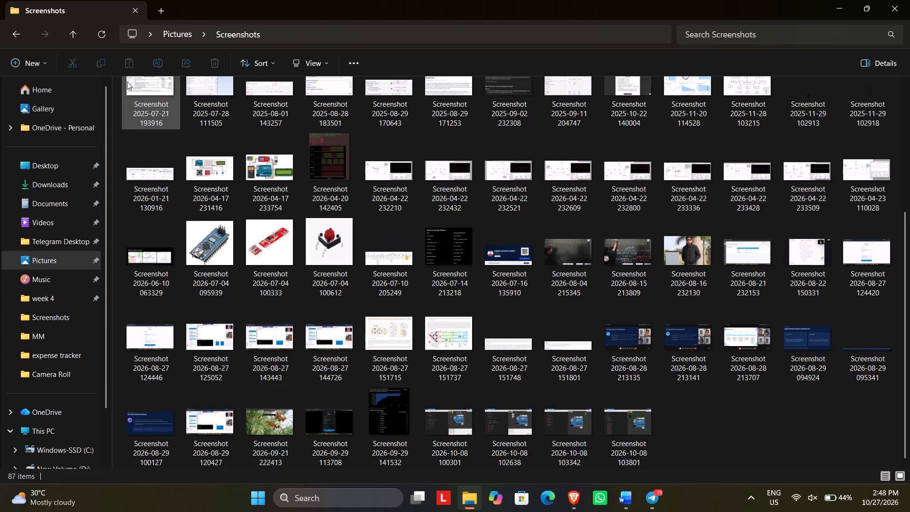
click(18, 31)
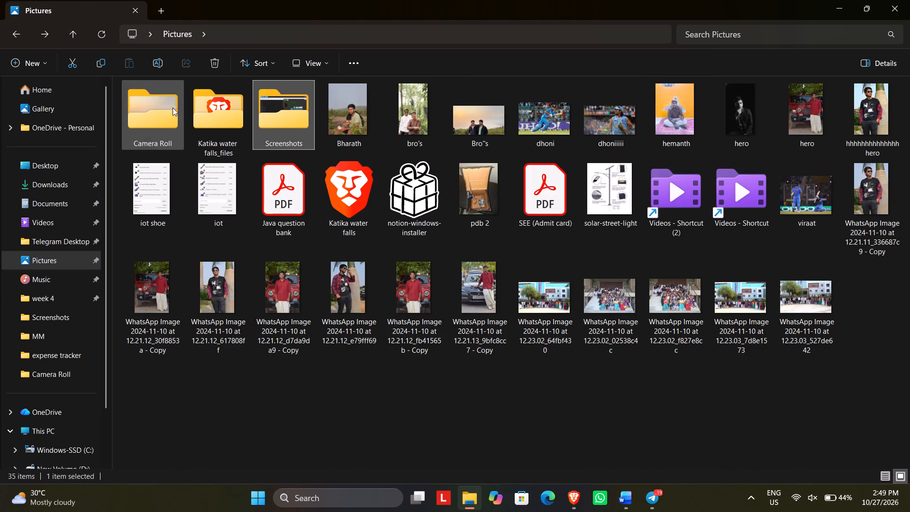
double_click(158, 110)
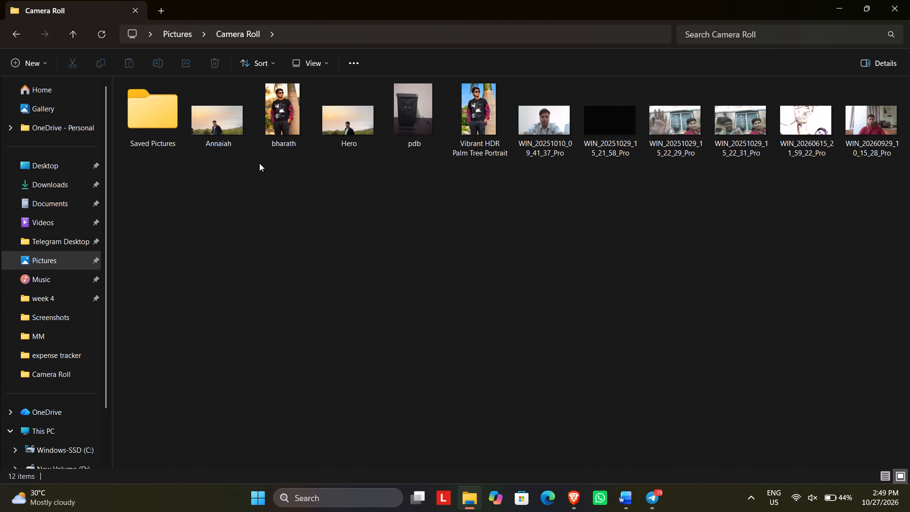
click(17, 35)
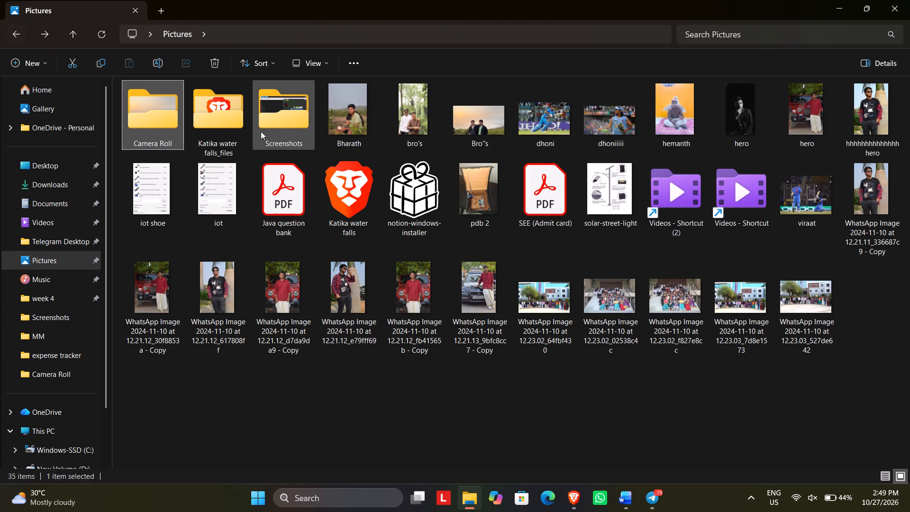
click(224, 121)
double_click(268, 124)
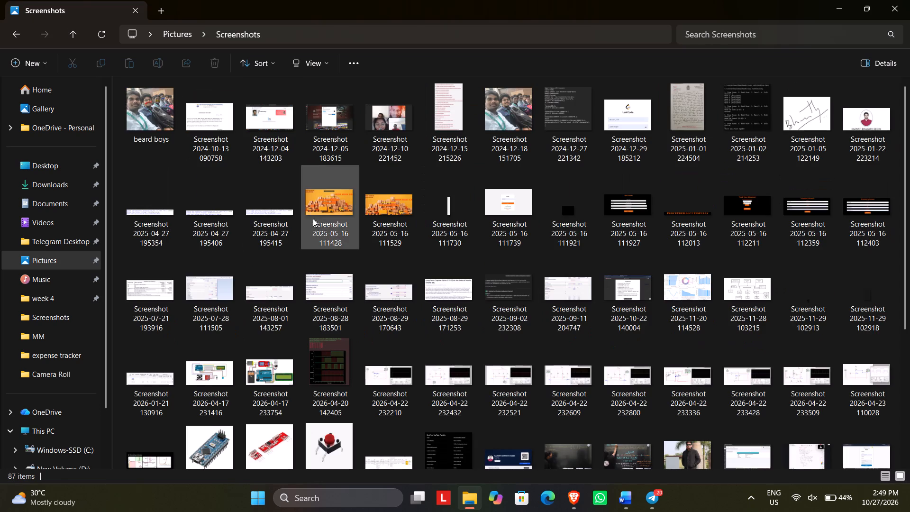
scroll(415, 234, down, 7)
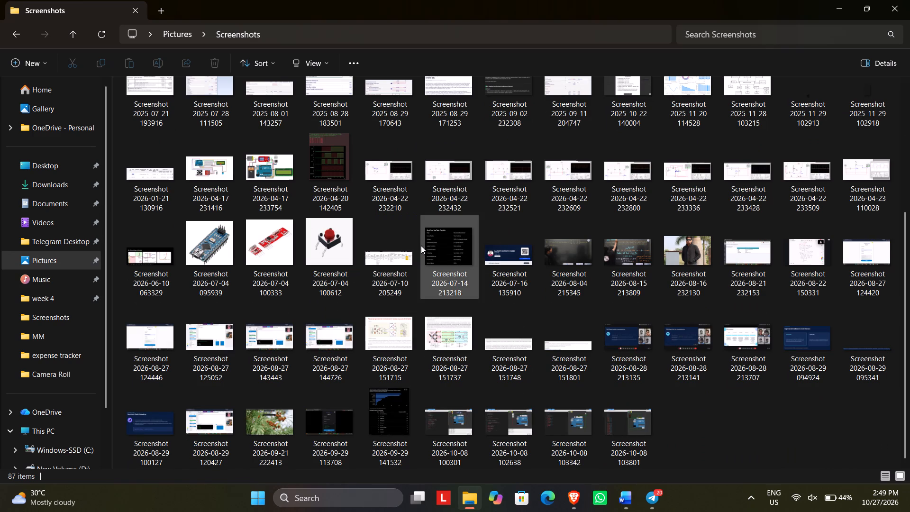
scroll(421, 247, down, 1)
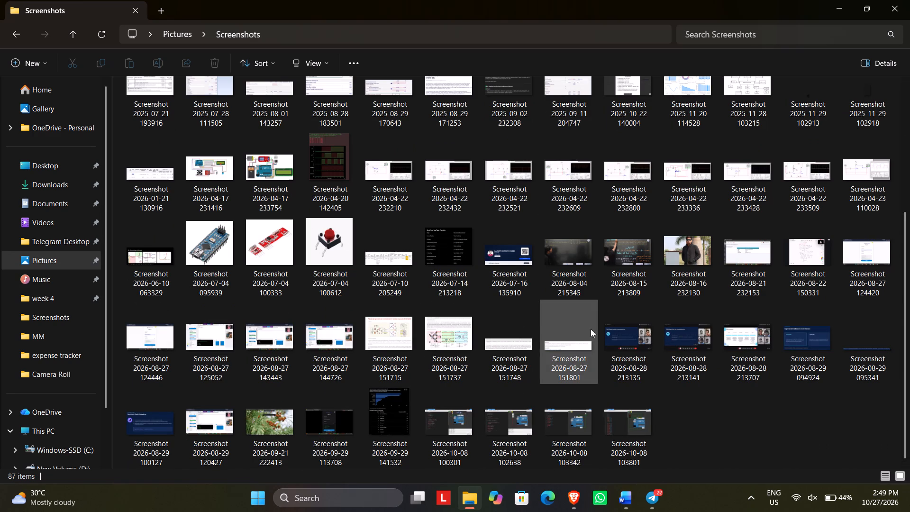
scroll(491, 269, up, 2)
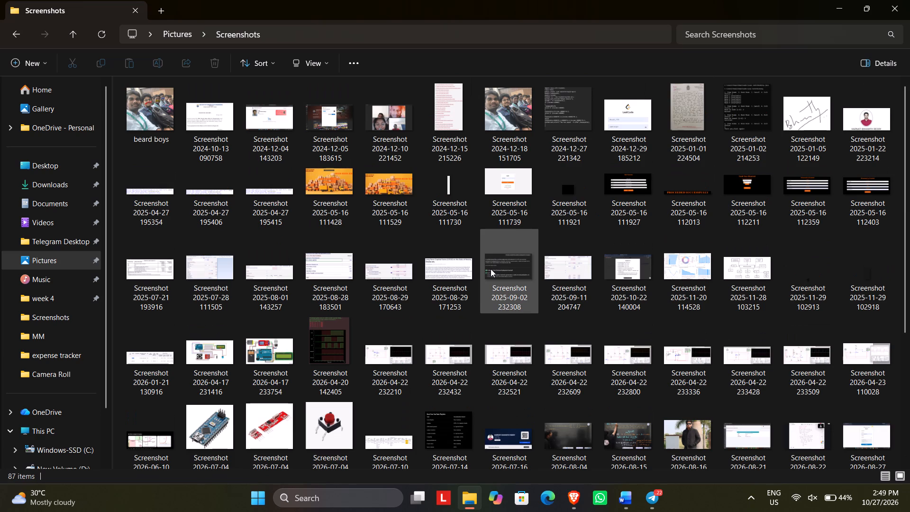
scroll(705, 244, up, 5)
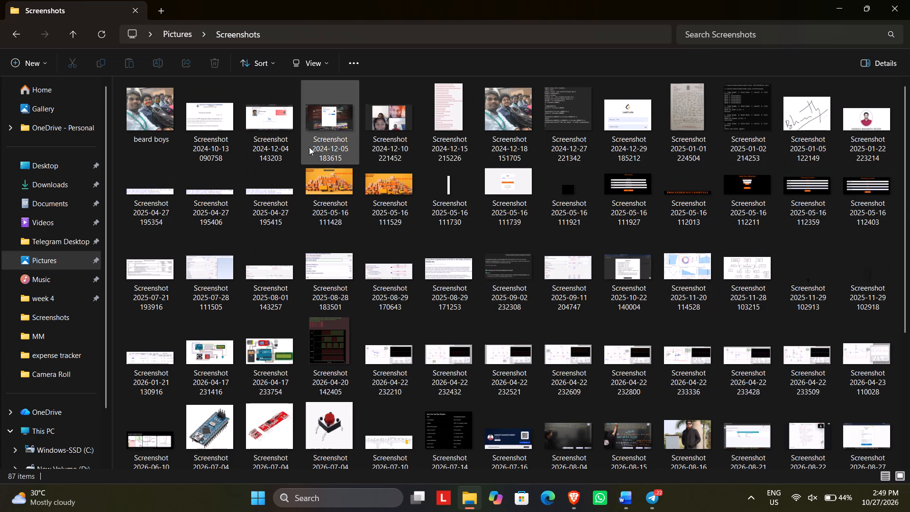
double_click(790, 112)
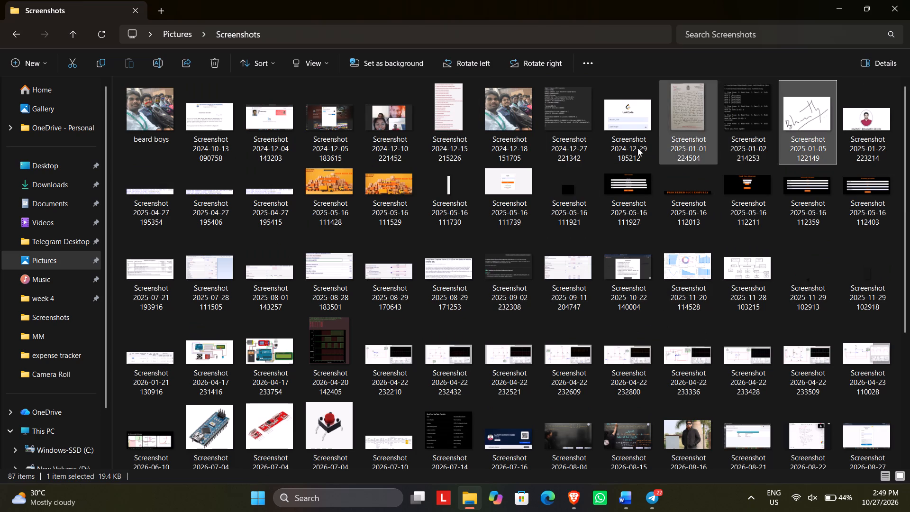
right_click(401, 278)
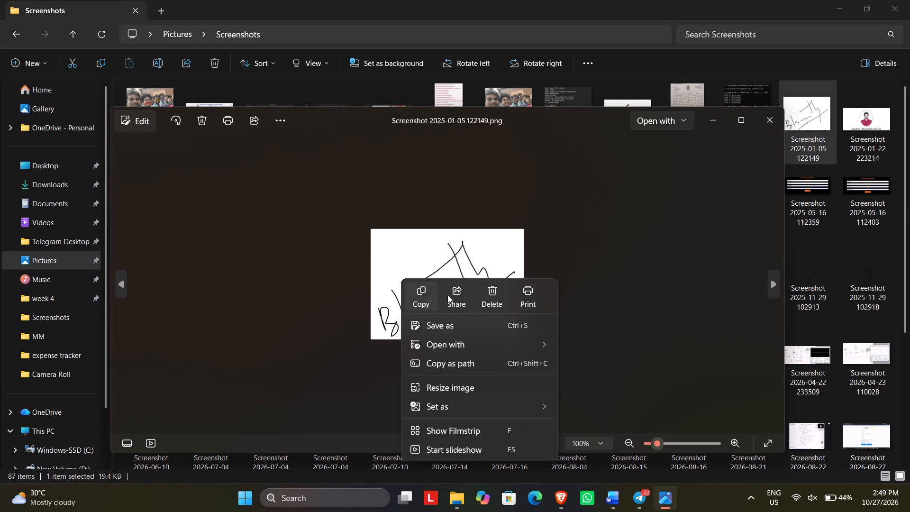
click(419, 291)
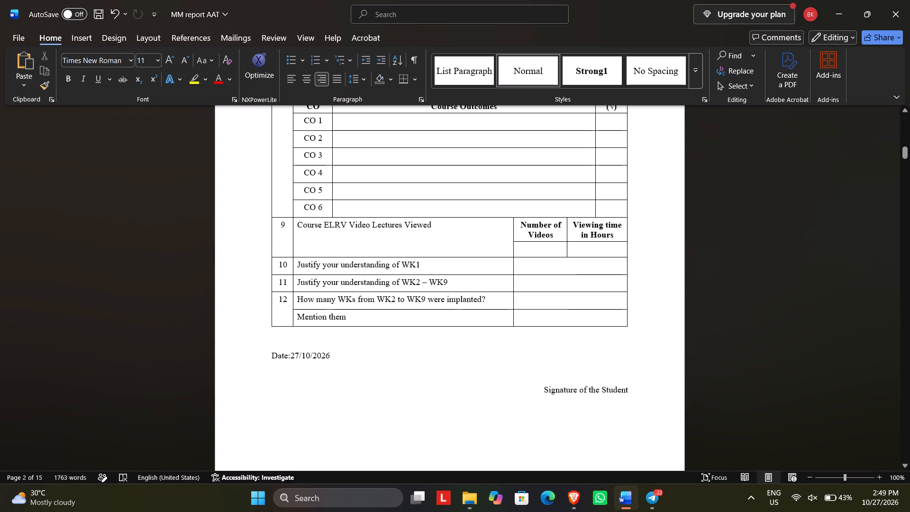
key(ctrl+v)
click(517, 382)
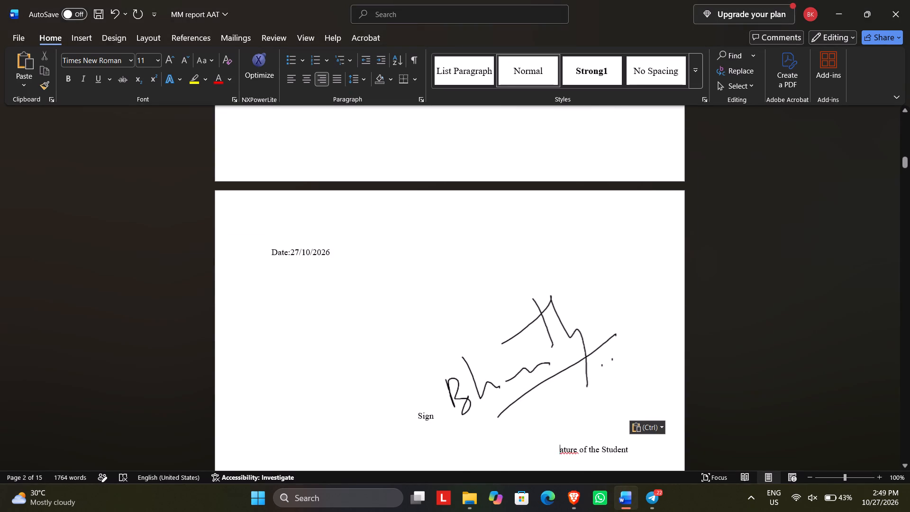
drag(628, 419, 509, 302)
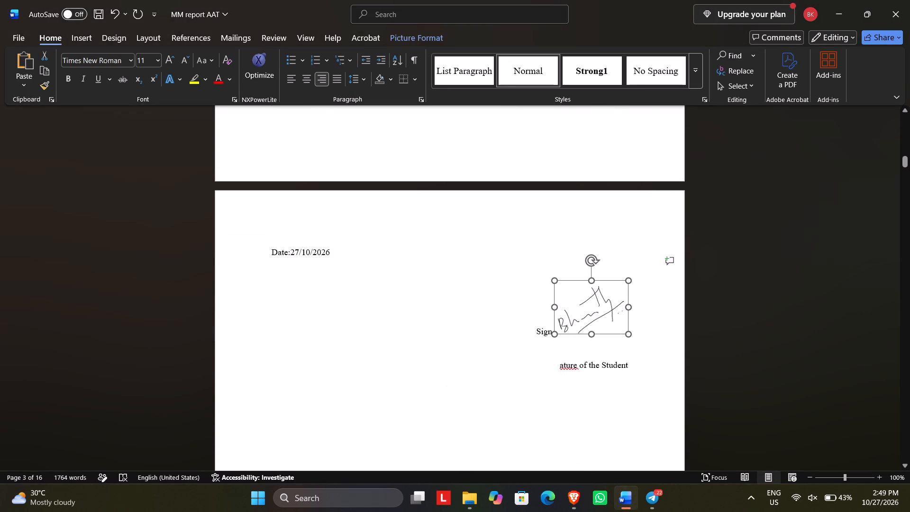
drag(509, 302, 510, 282)
scroll(604, 317, up, 6)
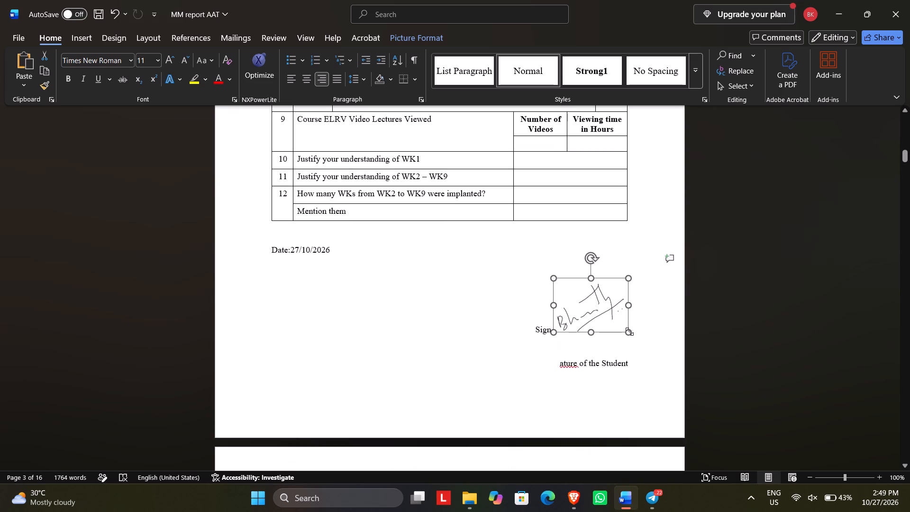
Set the signature picture's wrapping to Top and Bottom with its position fixed on the page, and shrink it to about half its width.
click(640, 289)
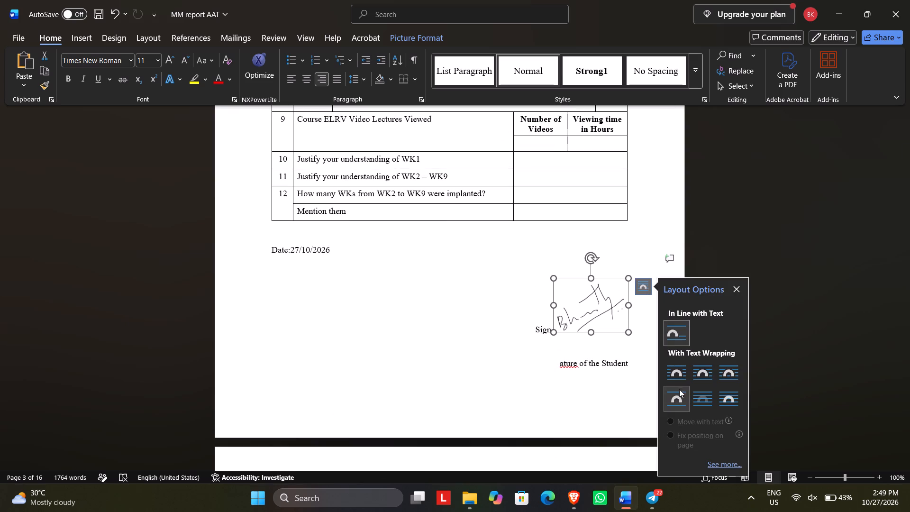
click(678, 392)
click(680, 432)
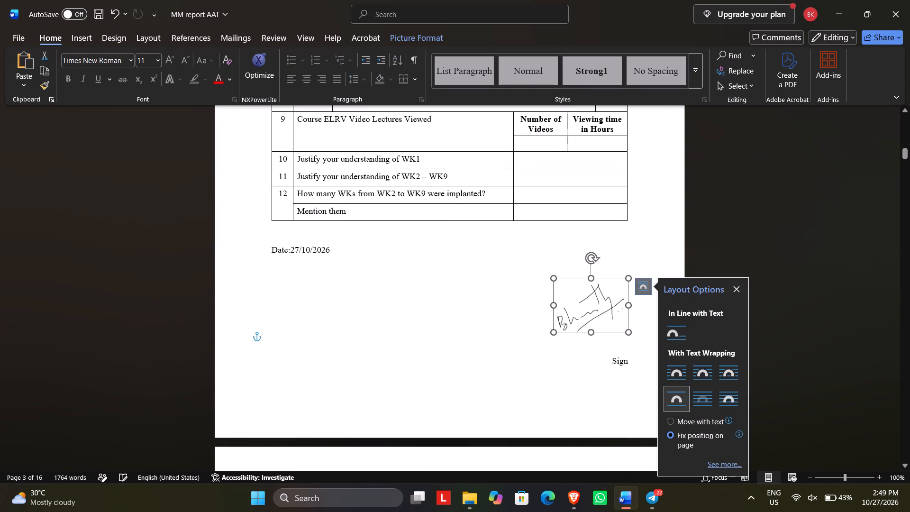
click(600, 402)
click(600, 309)
drag(630, 332, 627, 331)
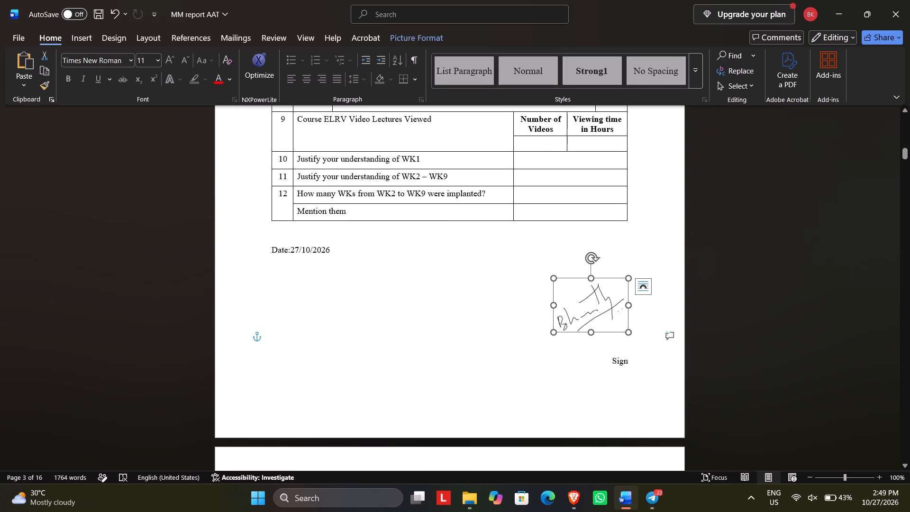
drag(627, 331, 592, 299)
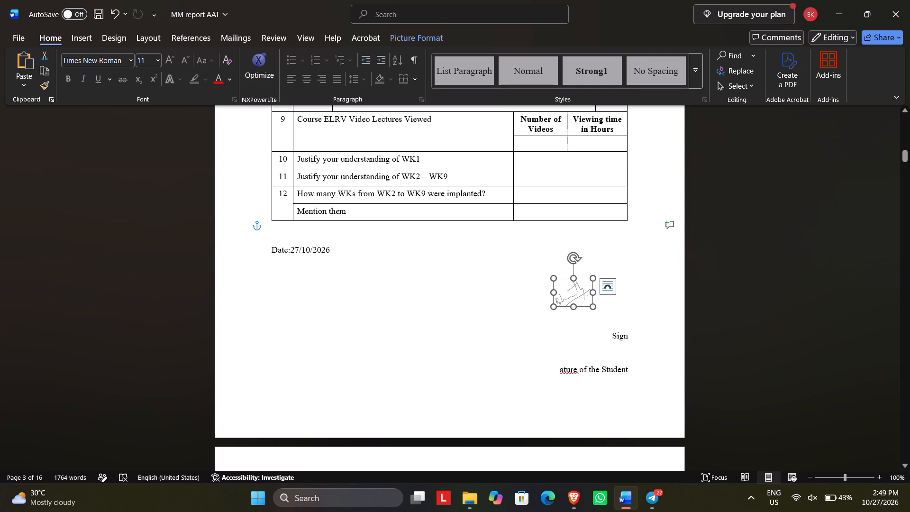
Rejoin the split caption beneath the picture so it reads "Signature of the Student" on one line.
click(632, 335)
key(Delete)
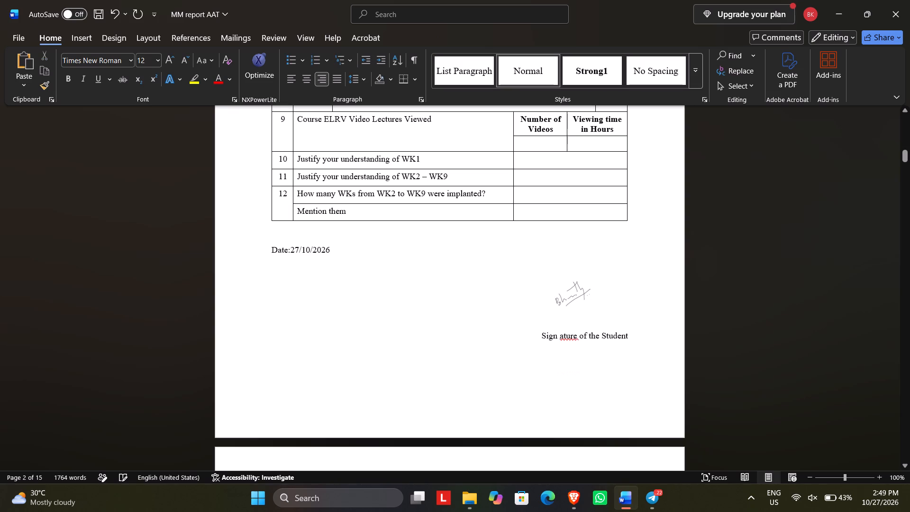
key(BackSpace)
Move the signature picture directly below the "Signature of the Student" caption.
drag(574, 300, 584, 301)
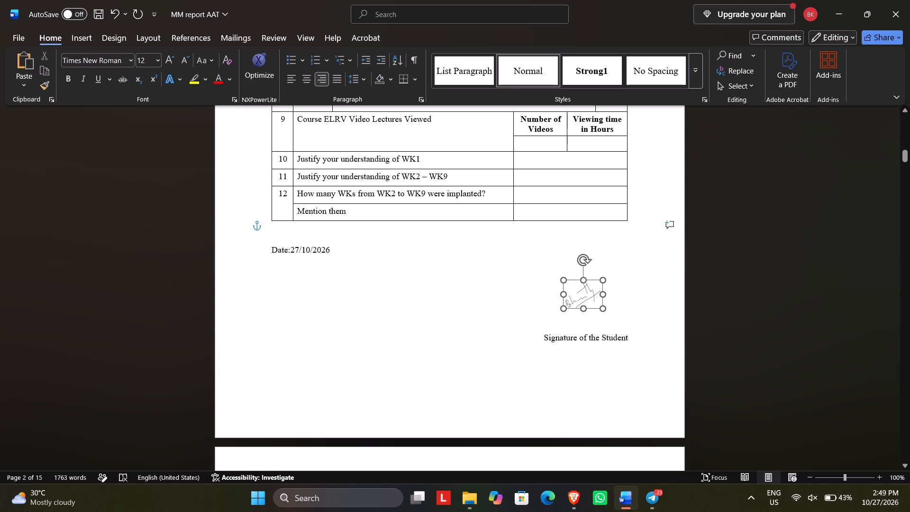
drag(584, 301, 587, 316)
click(501, 330)
Stretch the signature picture to nearly the width of the "Signature of the Student" caption, reduce its height slightly, and nudge it closer to the text.
click(581, 315)
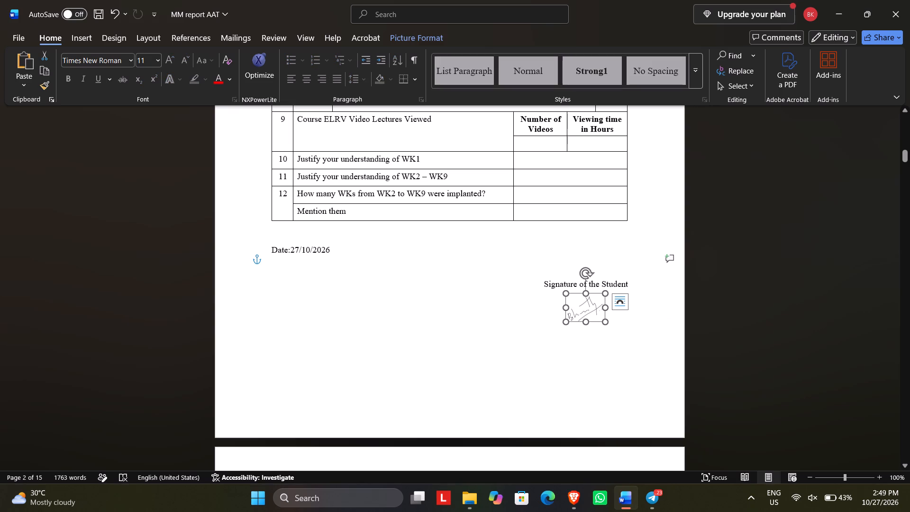
drag(567, 308, 546, 307)
drag(603, 308, 604, 308)
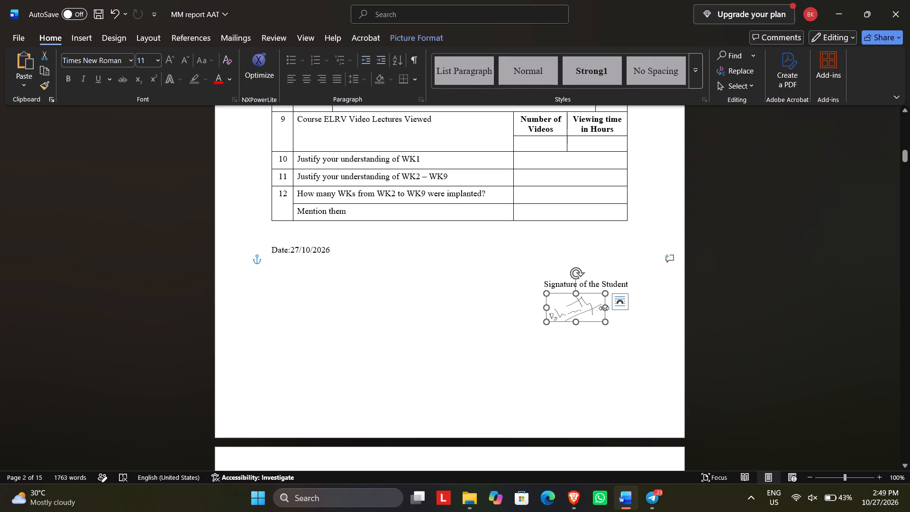
drag(604, 308, 621, 308)
drag(585, 323, 586, 317)
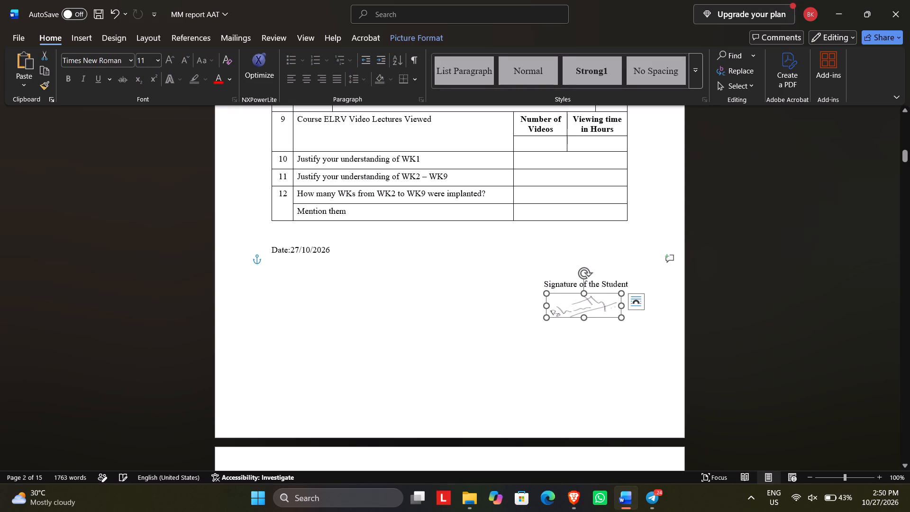
click(571, 357)
click(577, 313)
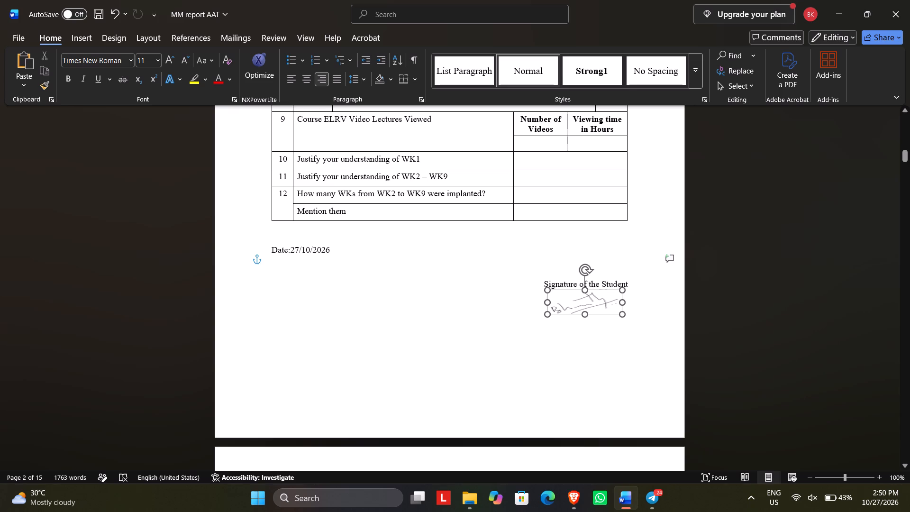
Settle the signature picture just above the "Signature of the Student" caption and review its layout options.
click(583, 306)
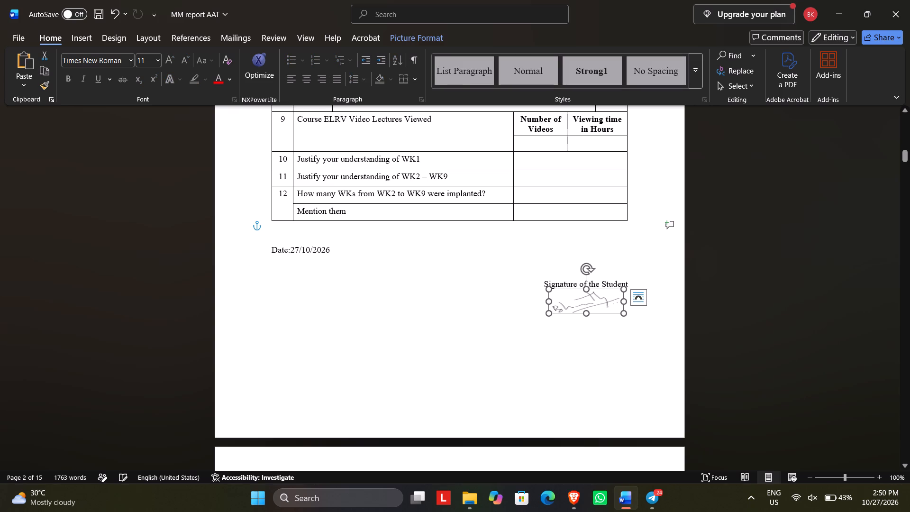
click(573, 364)
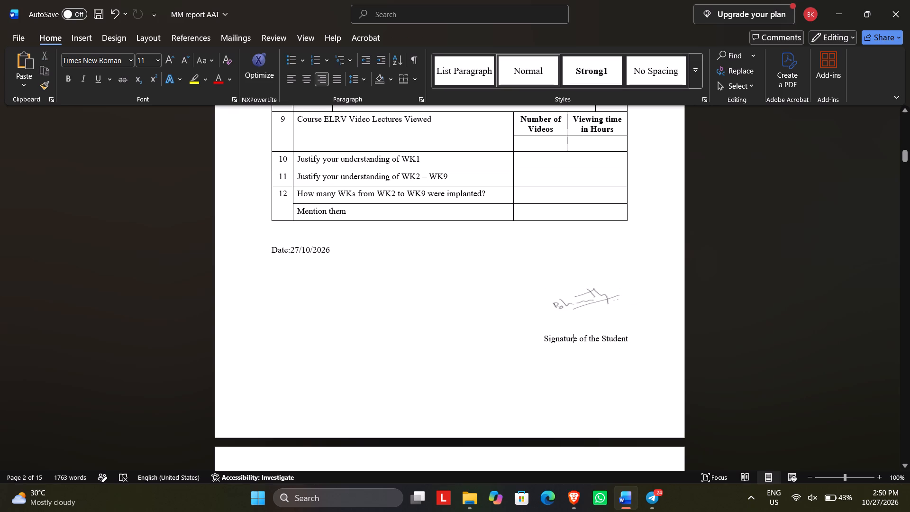
click(586, 299)
click(638, 300)
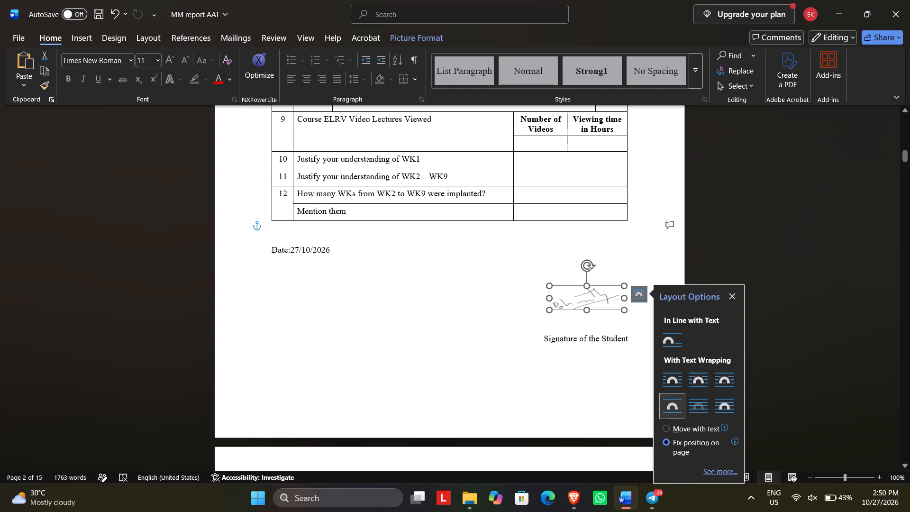
click(794, 322)
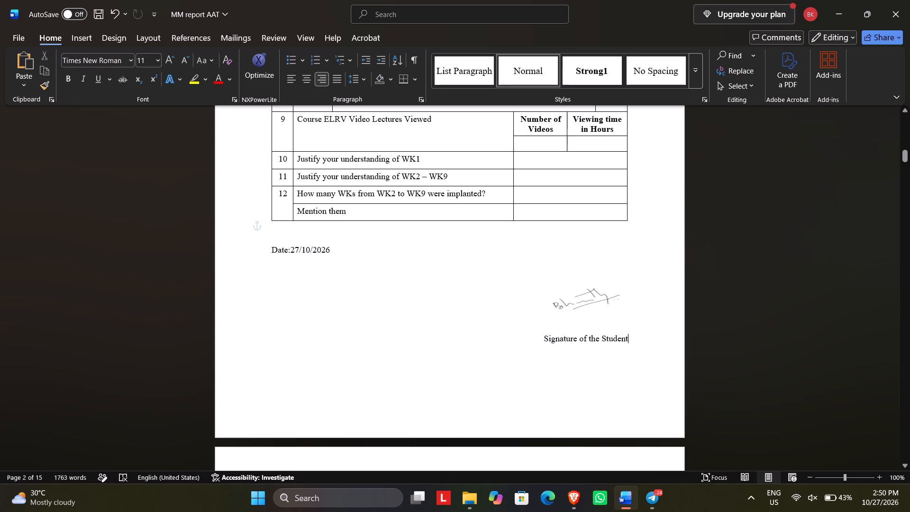
Save the report document.
key(ctrl+s)
key(ctrl+s)
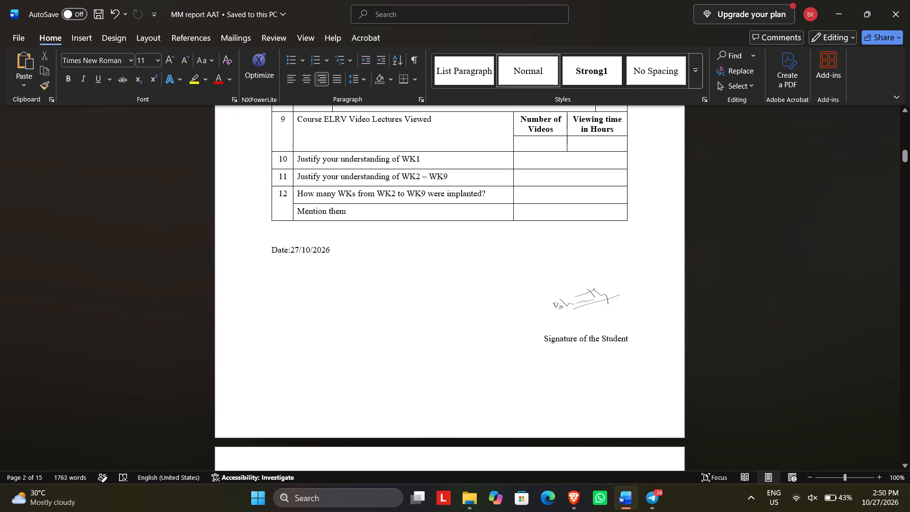
scroll(353, 292, up, 5)
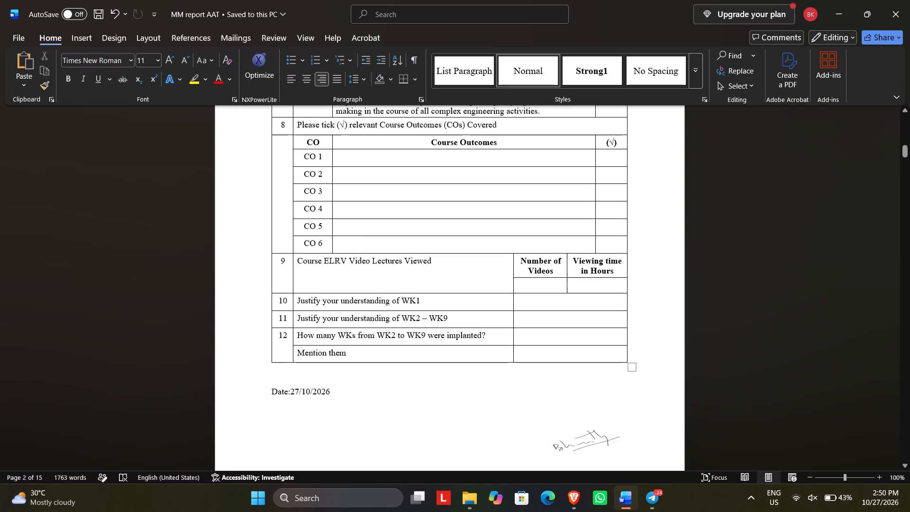
key(ctrl+s)
key(ctrl+s)
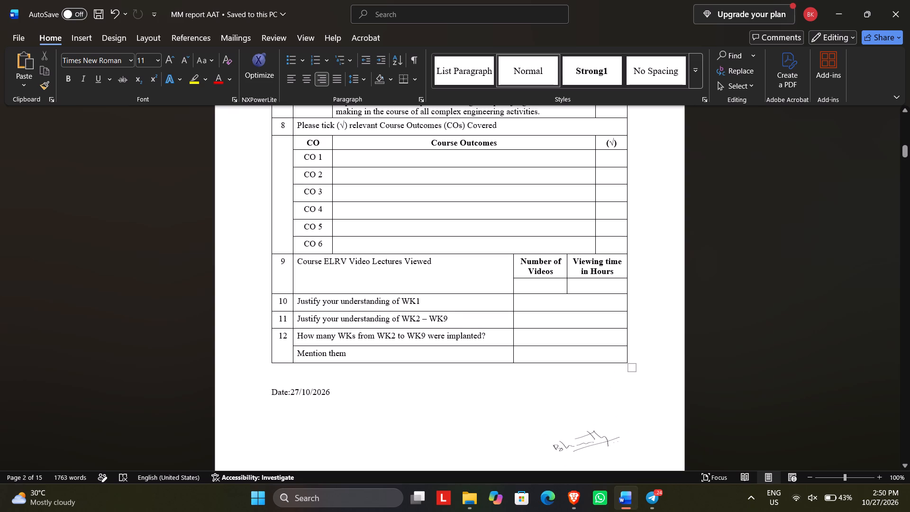
Return to the Complex Problem-Solving Self-Assessment Form and place the cursor in the empty tick (√) cell for EC 1.
scroll(394, 249, up, 11)
scroll(400, 253, down, 1)
scroll(400, 253, up, 4)
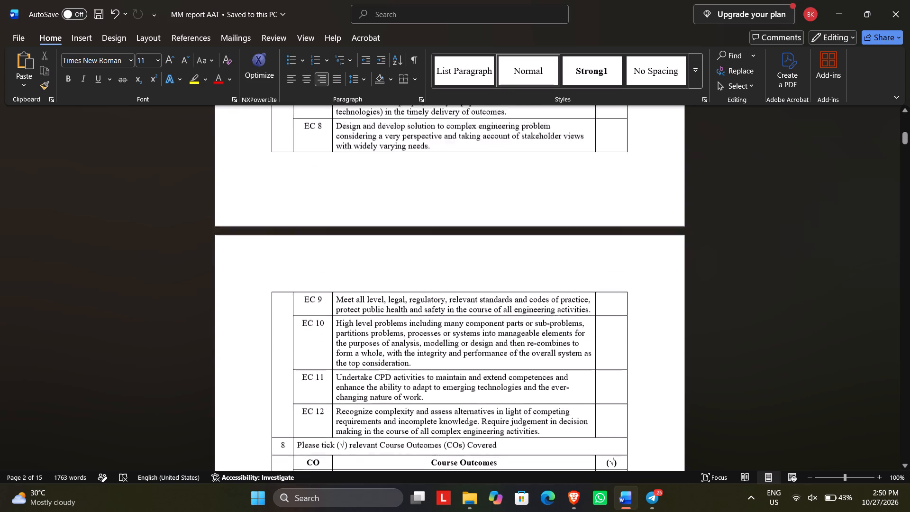
scroll(400, 253, up, 15)
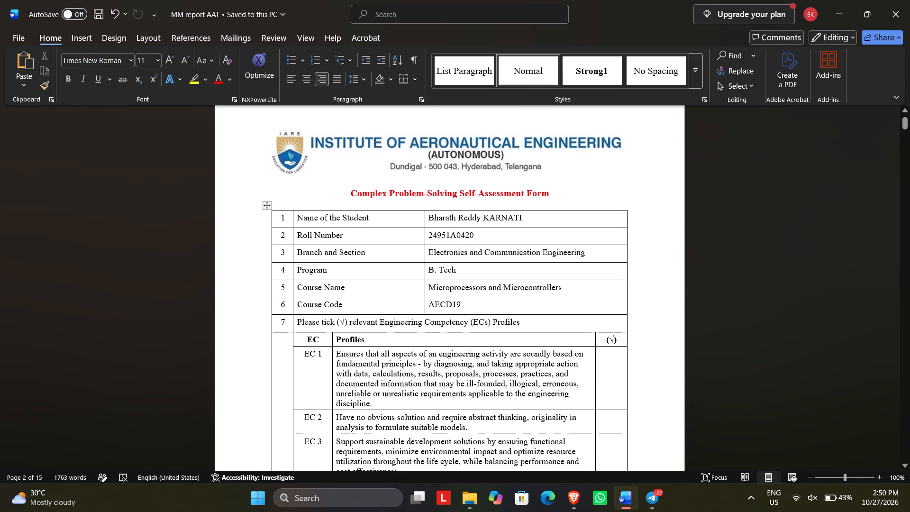
click(614, 372)
click(612, 338)
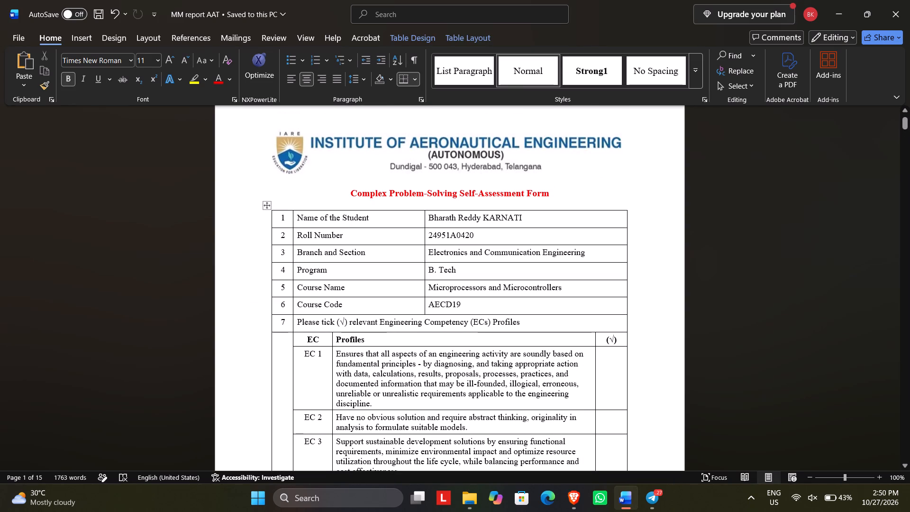
click(611, 376)
Switch from the Word report to the browser window with the Claude chat.
click(629, 505)
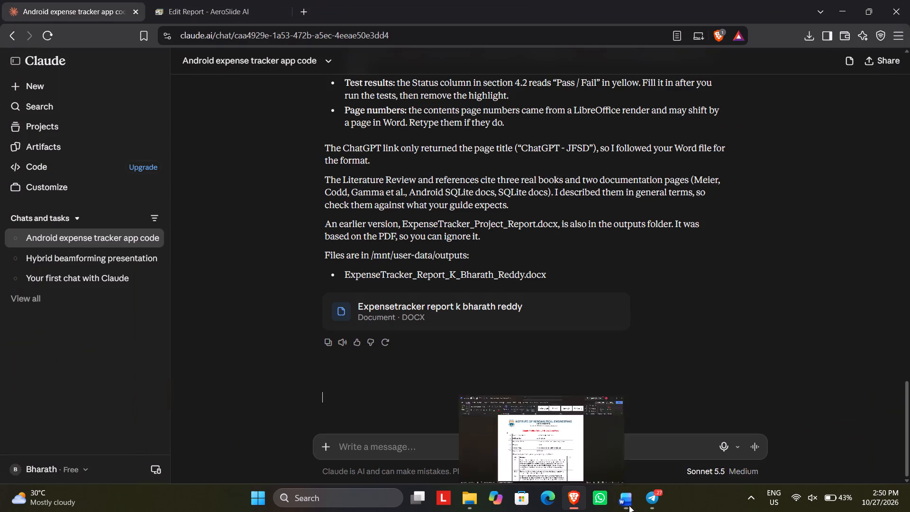
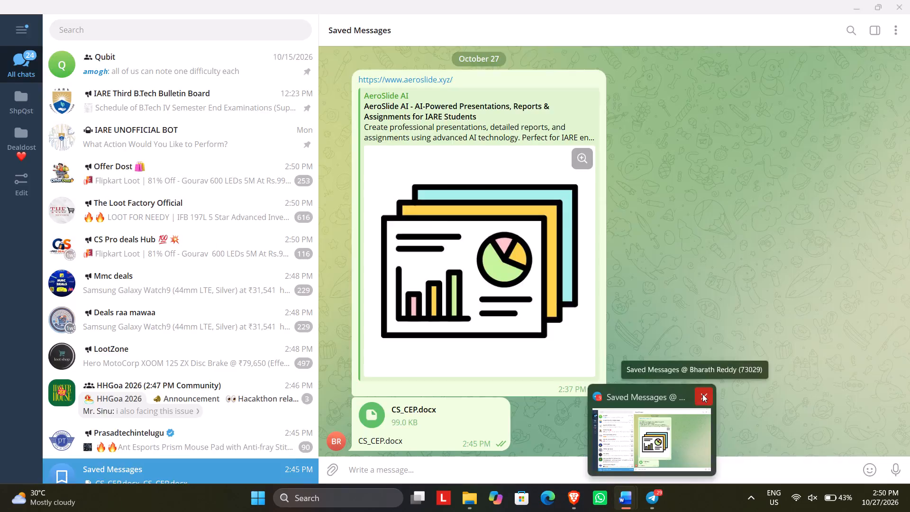
Close the Telegram window and copy the ✓ mark from the EC 1 row of the CS_CEP document.
click(702, 394)
scroll(630, 388, down, 1)
drag(618, 369, 608, 369)
key(ctrl+c)
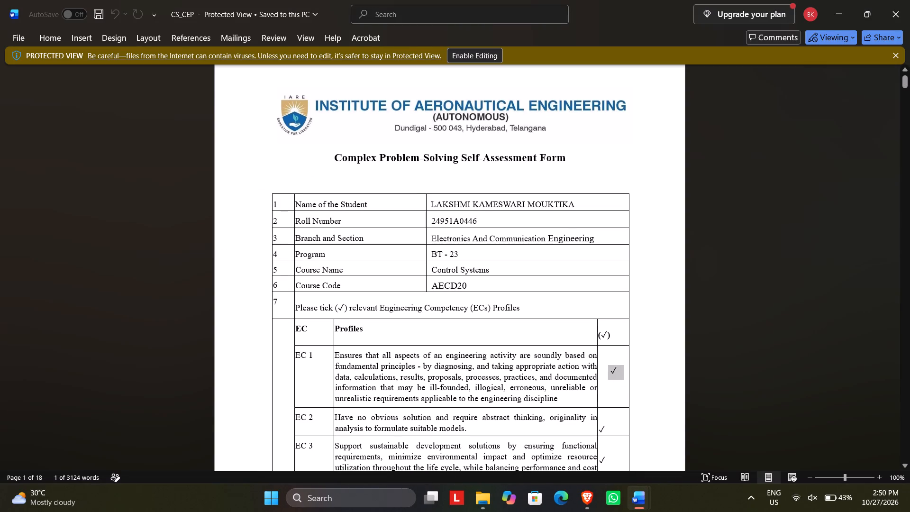
Return to the MM report AAT document and paste the copied ✓ into the tick cells for EC 1 and EC 2.
click(838, 4)
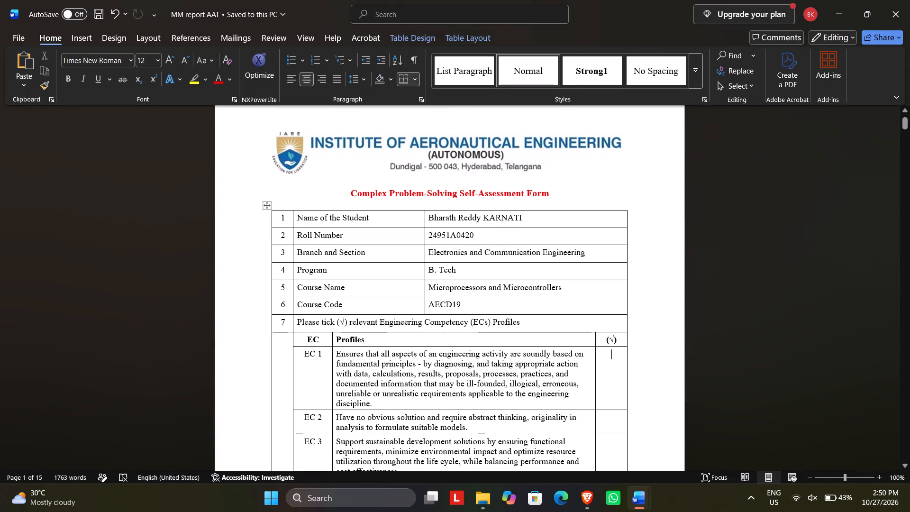
key(ctrl+v)
click(610, 418)
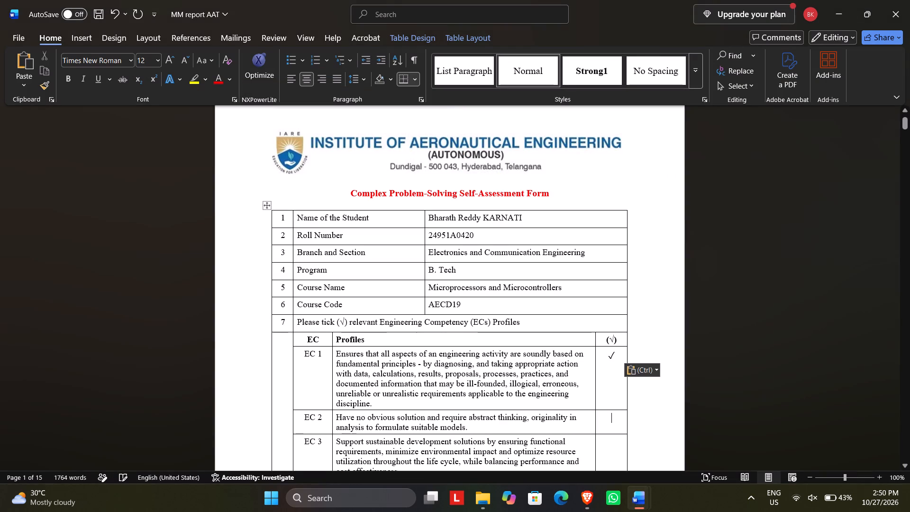
key(ctrl+v)
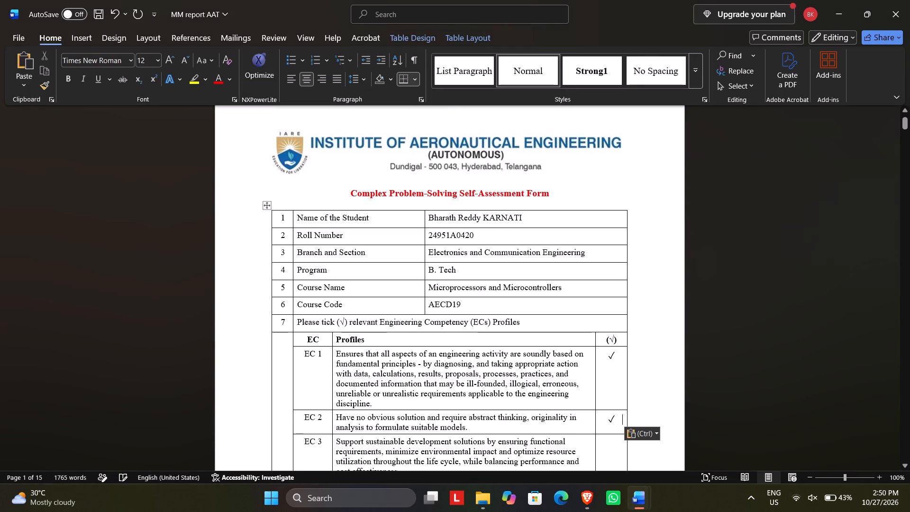
Replace the √ symbol inside the parentheses of the EC table's tick column header with the copied ✓.
double_click(612, 339)
double_click(614, 339)
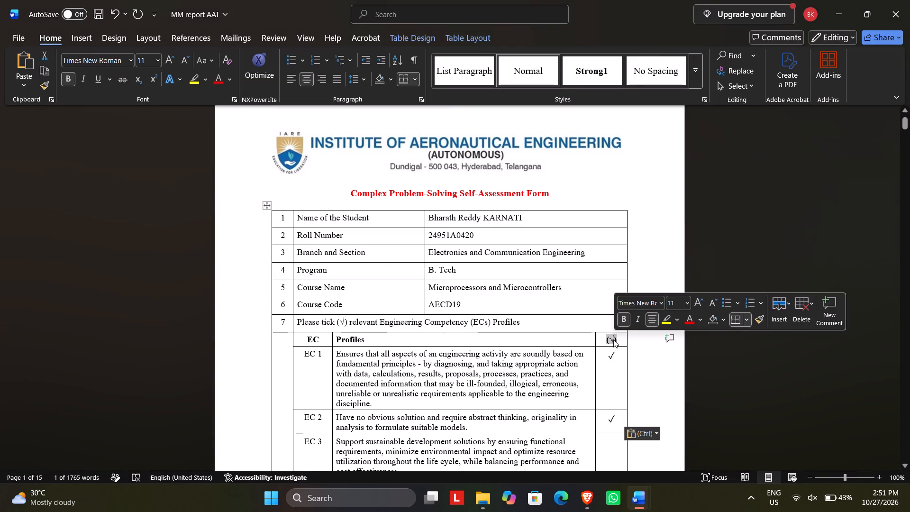
double_click(612, 339)
double_click(612, 339)
click(612, 339)
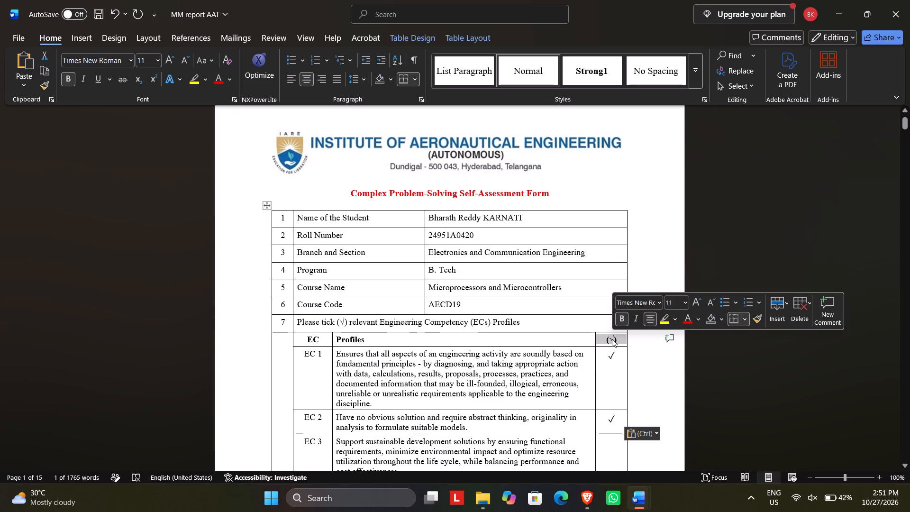
click(609, 340)
click(611, 340)
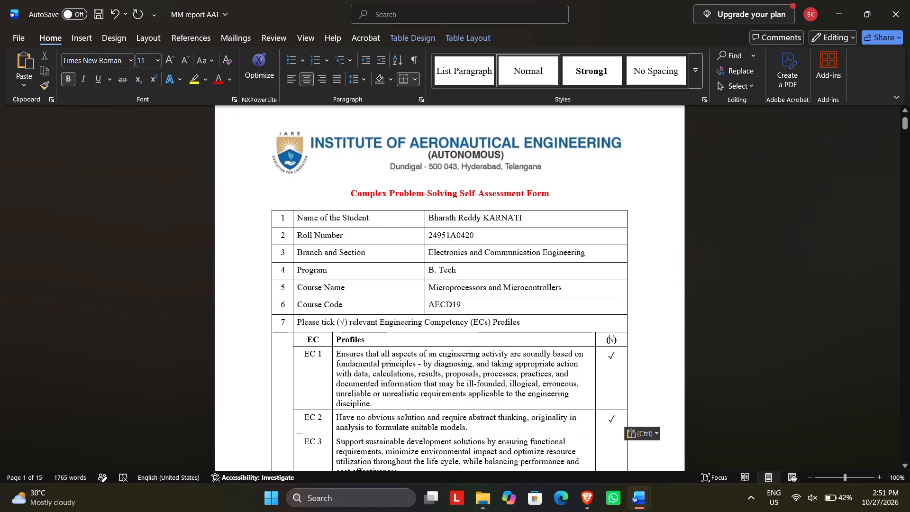
key(ctrl+v)
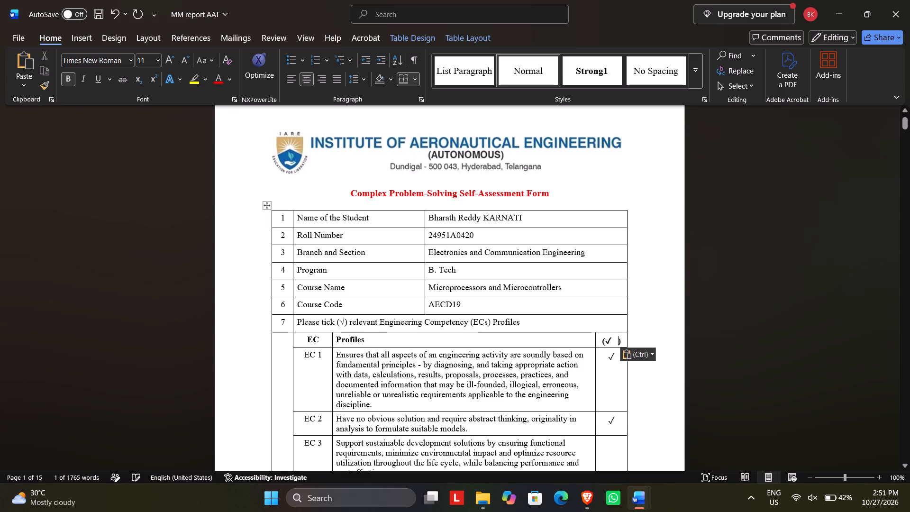
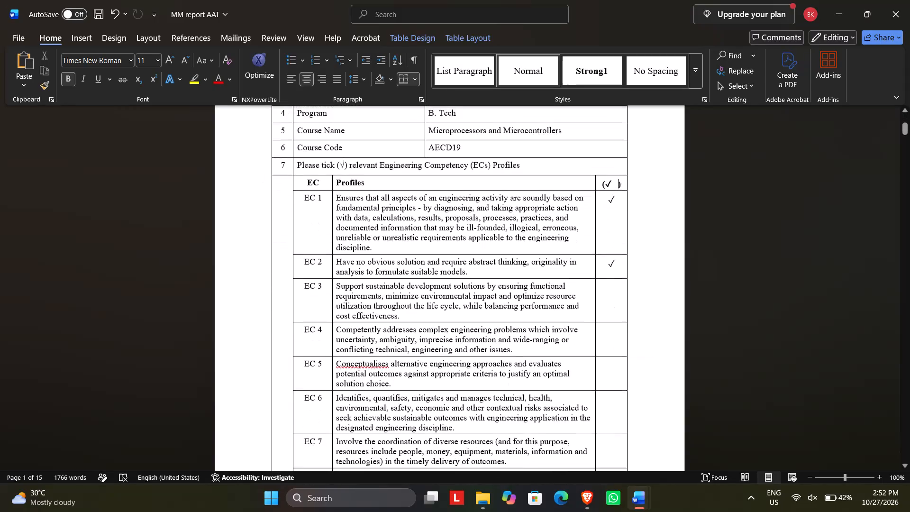
Paste the copied ✓ into the tick cell of the EC 3 row.
click(605, 275)
key(ctrl+v)
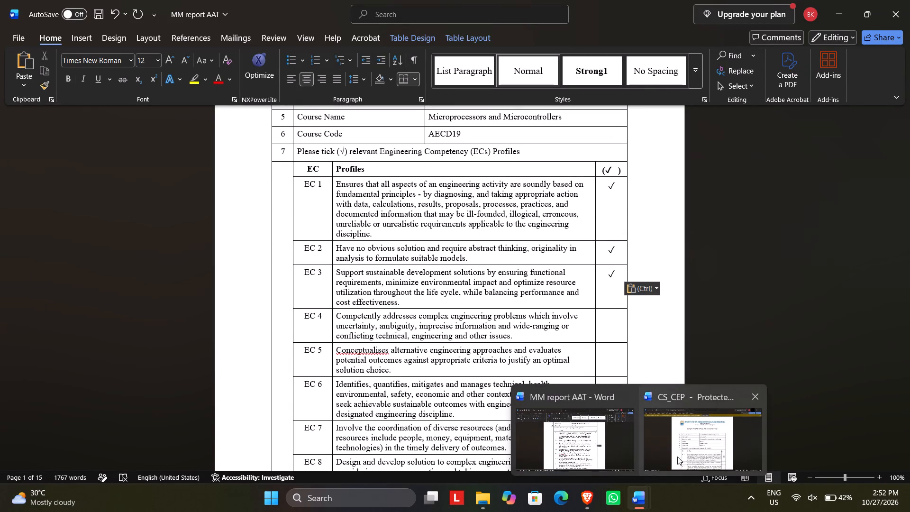
Switch to the CS_CEP document and check which EC and CO rows are ticked in its self-assessment form.
click(685, 453)
scroll(548, 373, down, 4)
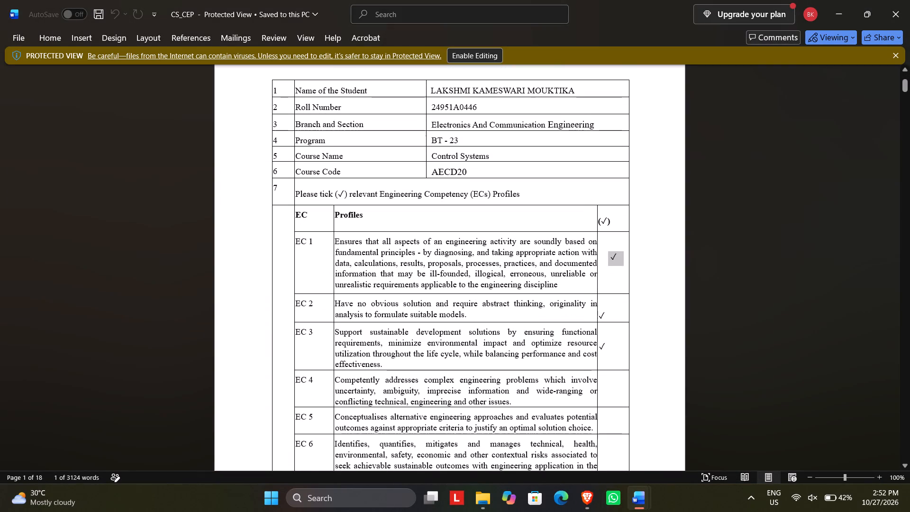
click(646, 342)
scroll(634, 372, down, 15)
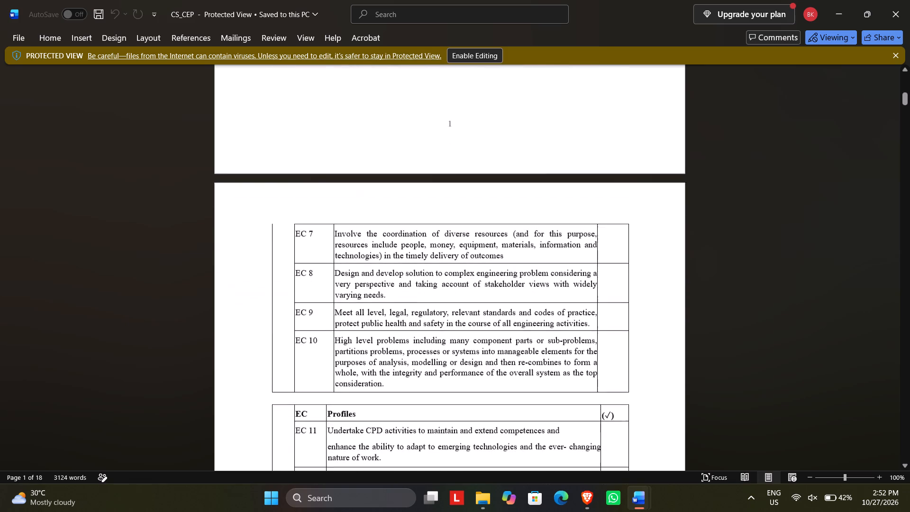
scroll(622, 364, down, 11)
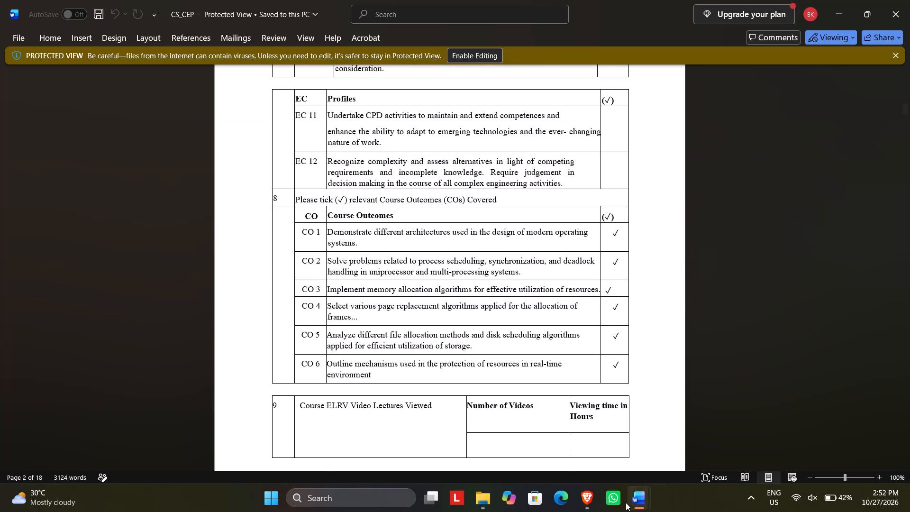
click(626, 503)
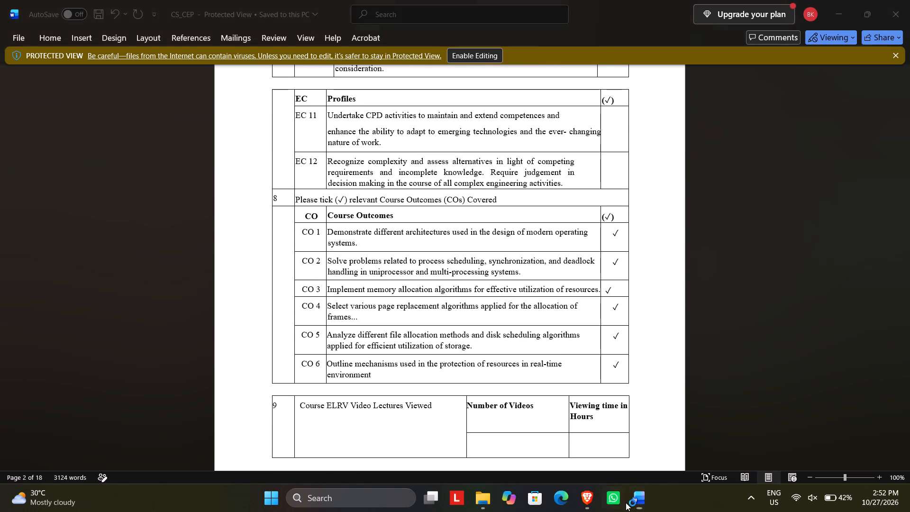
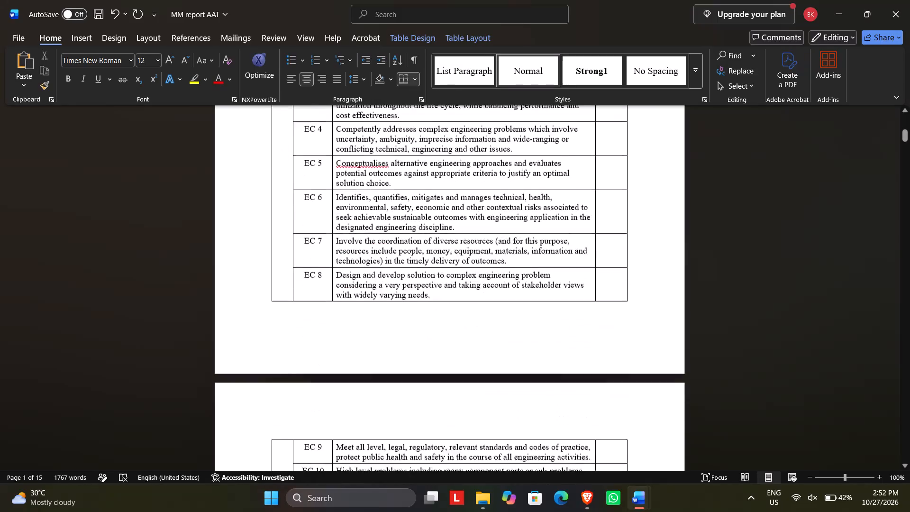
Paste the copied ✓ into the tick cells of the CO 1 through CO 6 rows in the Course Outcomes table.
scroll(606, 325, up, 1)
scroll(606, 325, down, 3)
scroll(604, 316, up, 5)
click(608, 245)
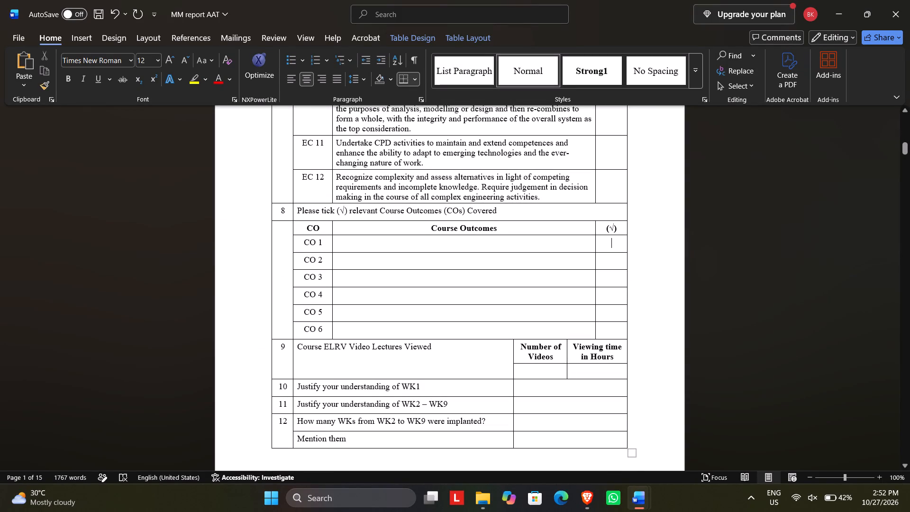
key(ctrl+v)
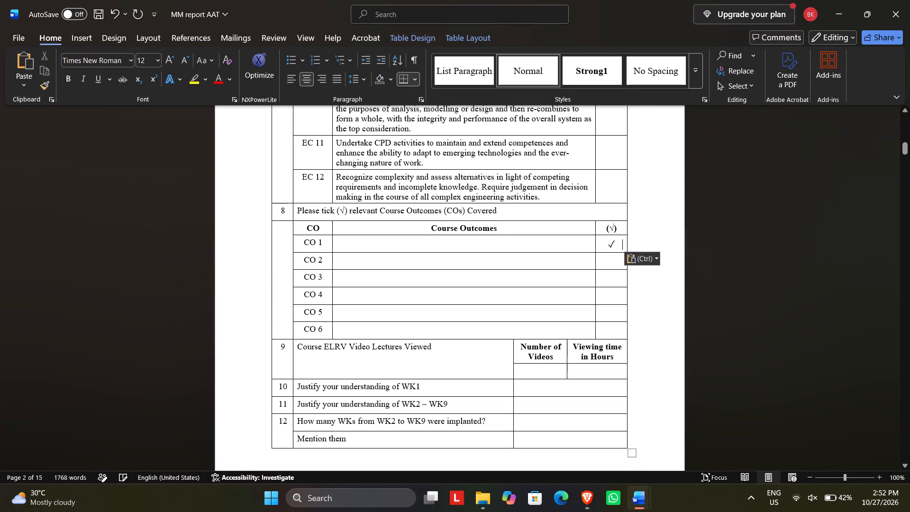
click(616, 259)
key(ctrl+v)
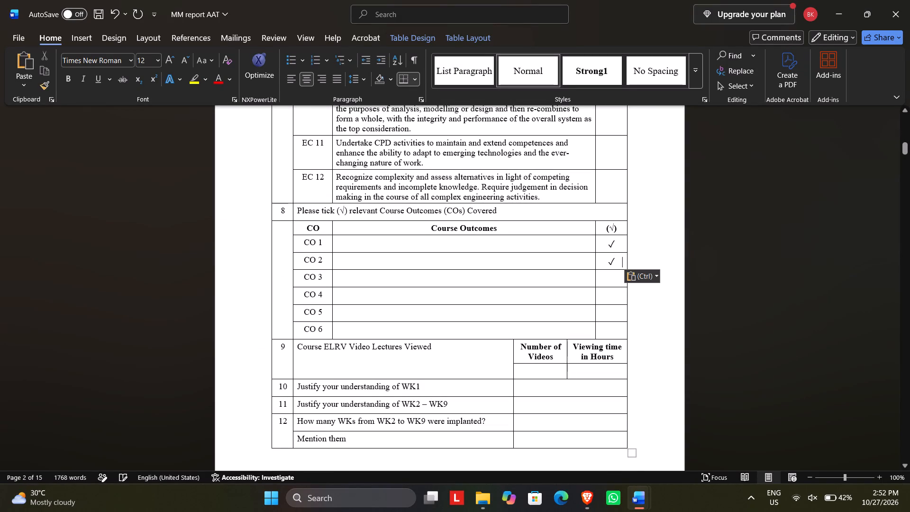
click(611, 279)
key(ctrl+v)
click(610, 299)
key(ctrl+v)
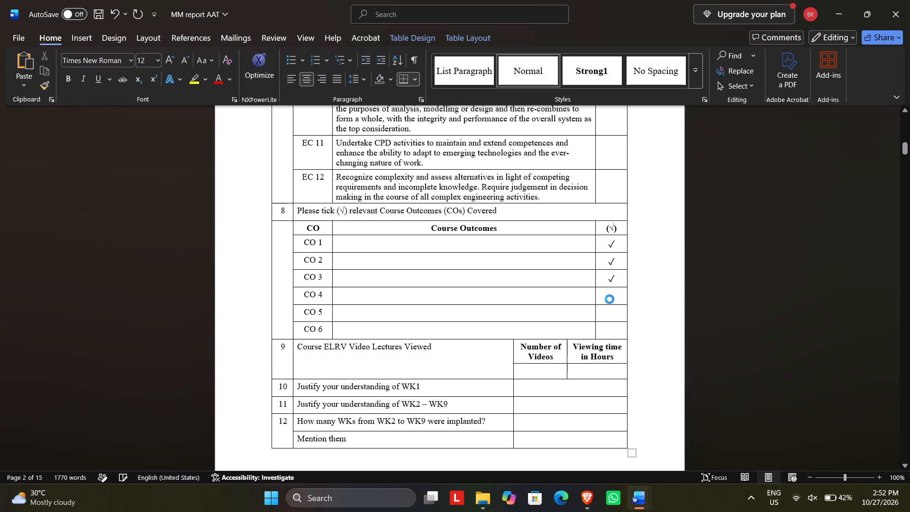
click(612, 317)
key(ctrl+v)
click(613, 331)
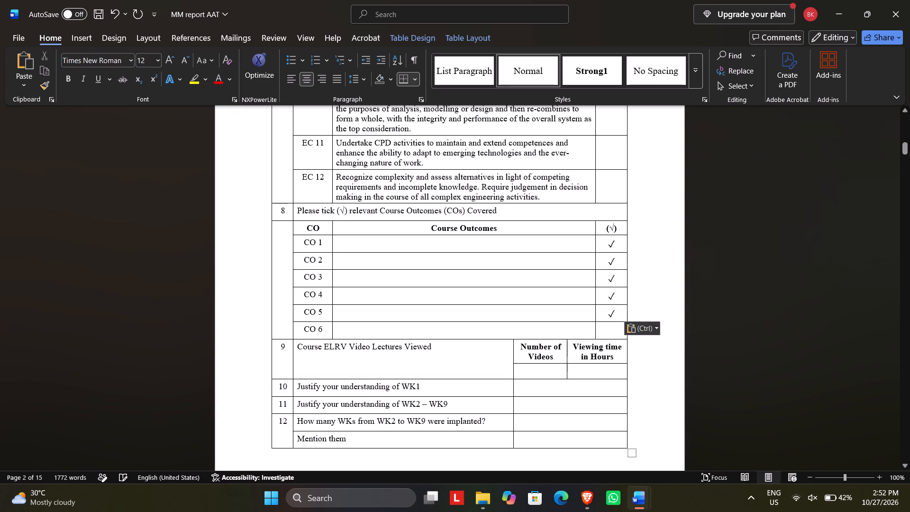
key(ctrl+v)
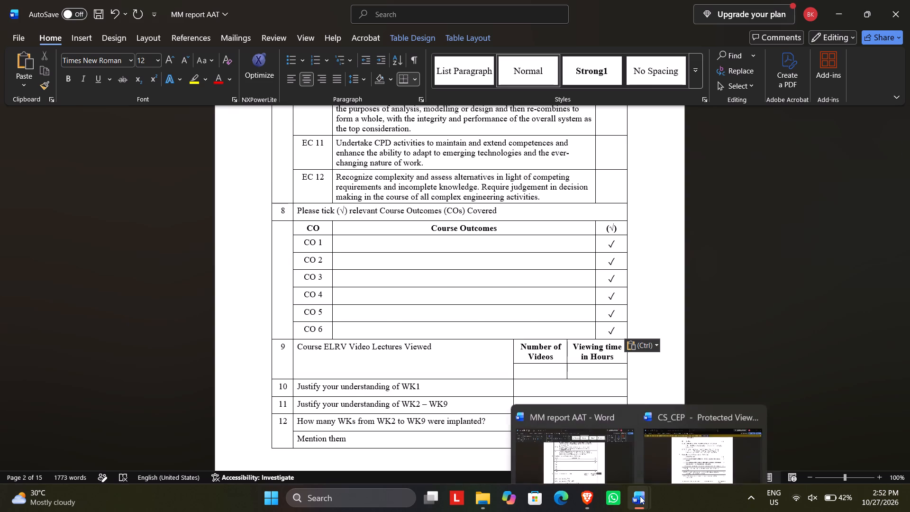
Copy the CO 1 outcome "Demonstrate different architectures used in the design of modern operating systems." from CS_CEP into the report's CO 1 row.
click(675, 453)
drag(360, 244, 352, 242)
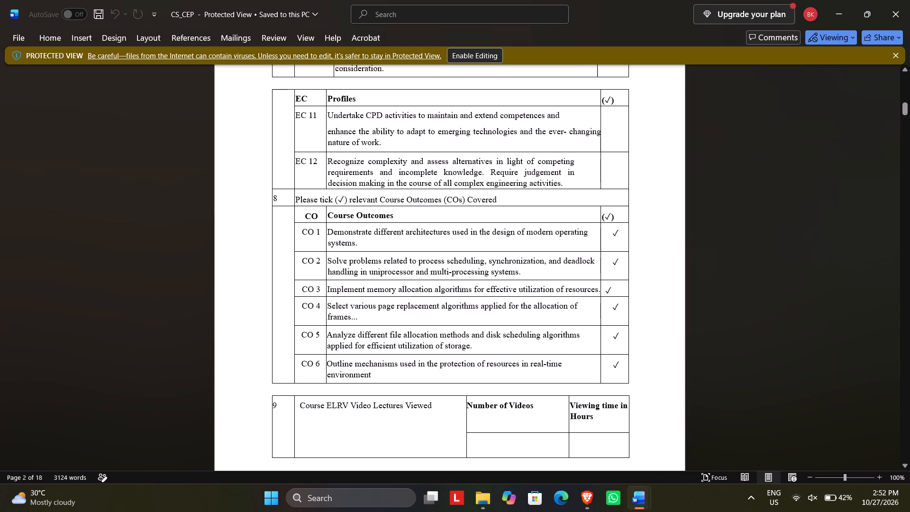
drag(352, 242, 335, 229)
key(ctrl+c)
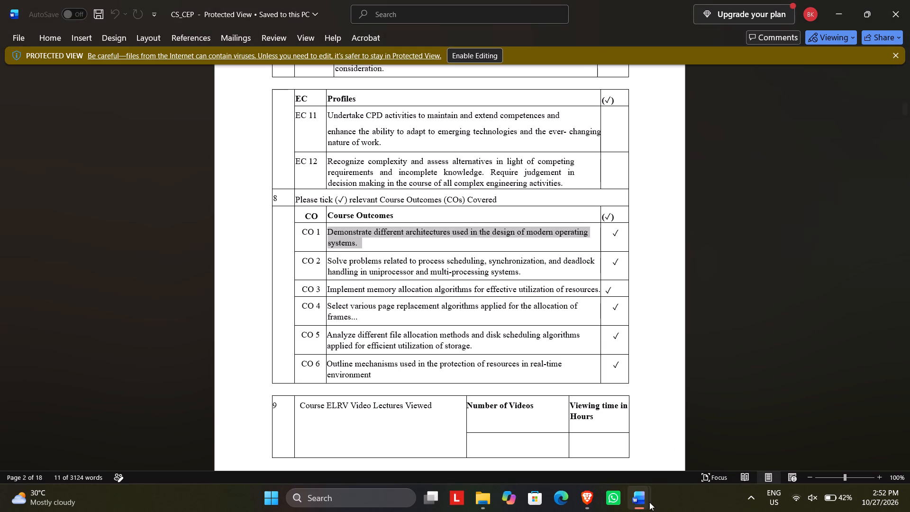
key(alt+Tab)
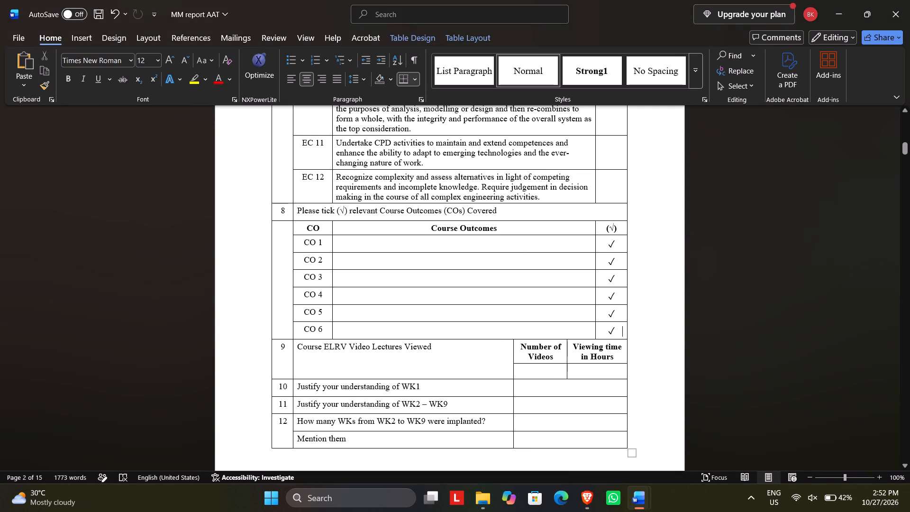
click(367, 245)
key(ctrl+v)
Copy the CO 2 outcome on process scheduling, synchronization and deadlock handling from CS_CEP into the report's CO 2 row.
click(363, 270)
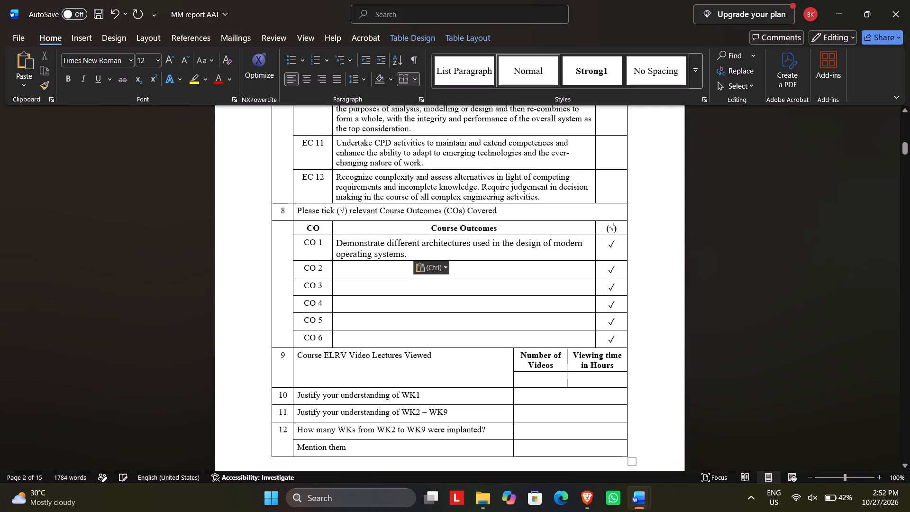
key(alt+Tab)
click(397, 273)
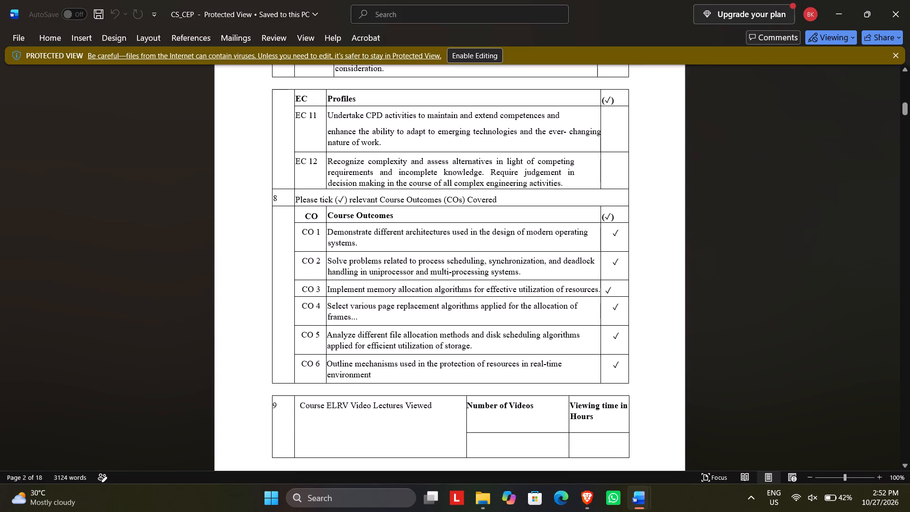
key(ctrl+a)
click(395, 270)
drag(526, 274, 425, 268)
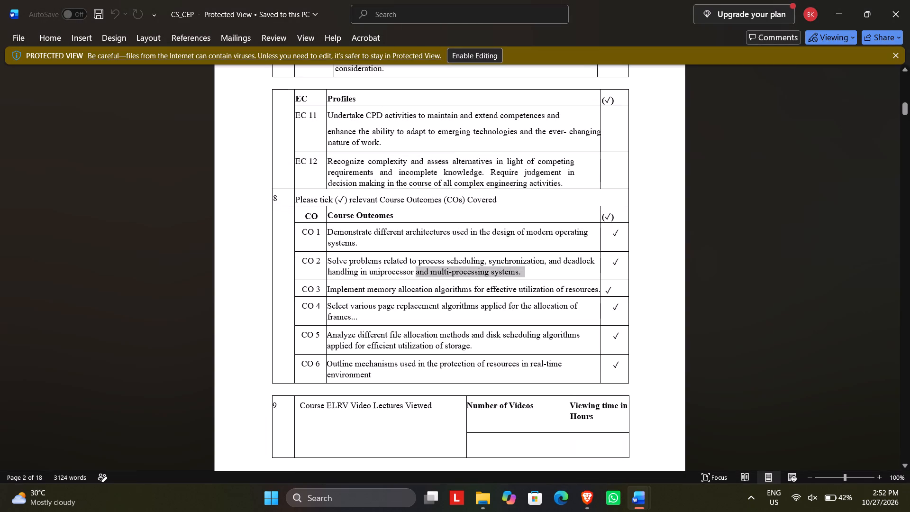
drag(425, 268, 334, 258)
key(ctrl+c)
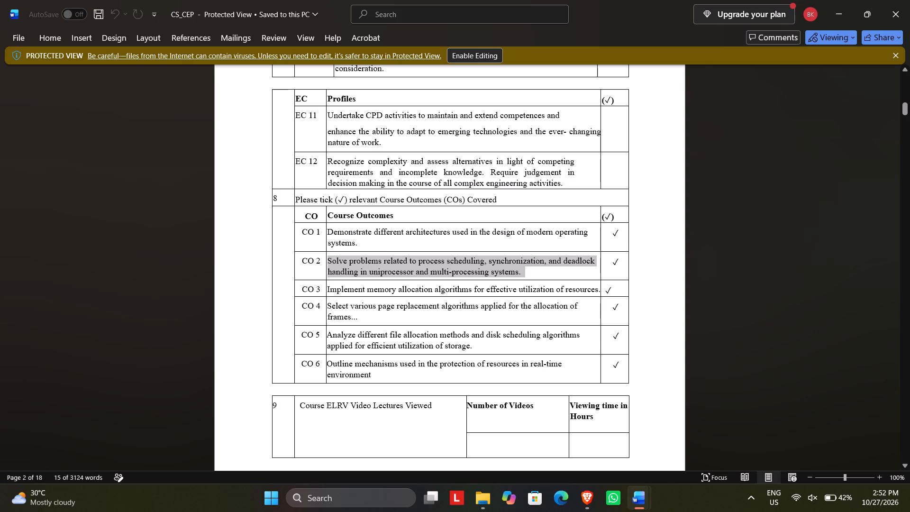
key(alt+Tab)
key(ctrl+v)
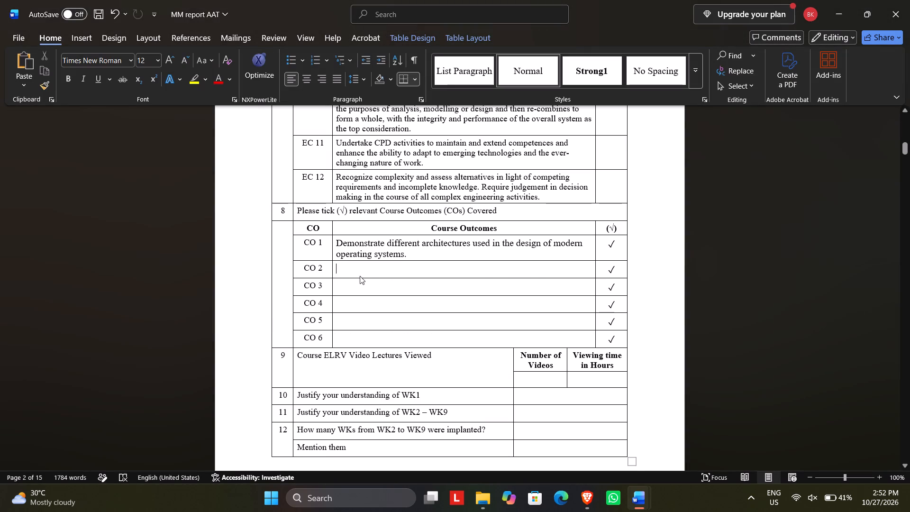
Copy the CO 3 outcome on memory allocation algorithms from CS_CEP into the report's CO 3 row and remove the extra blank line.
click(358, 292)
key(alt+Tab)
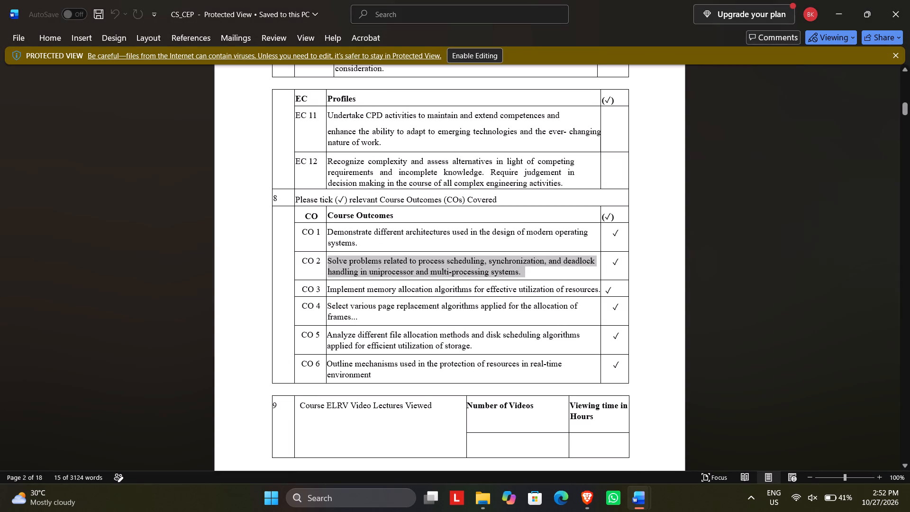
triple_click(331, 288)
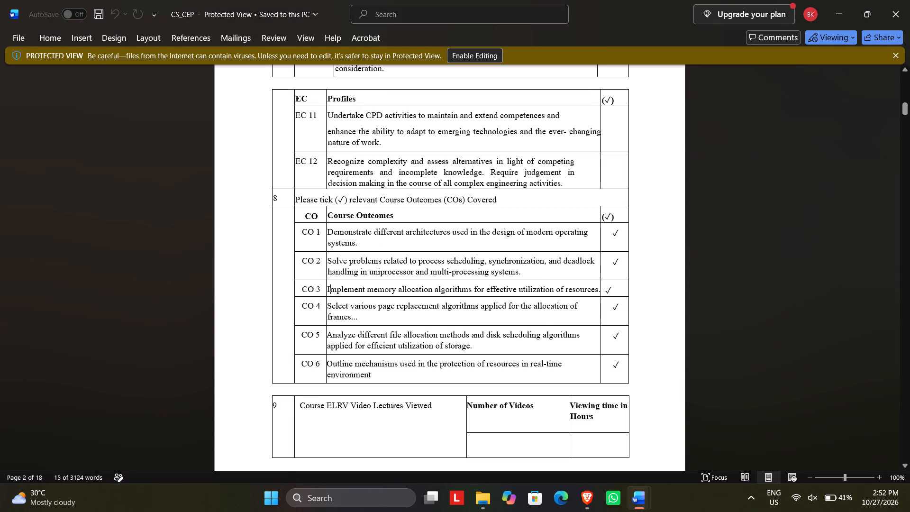
click(330, 289)
key(ctrl+x)
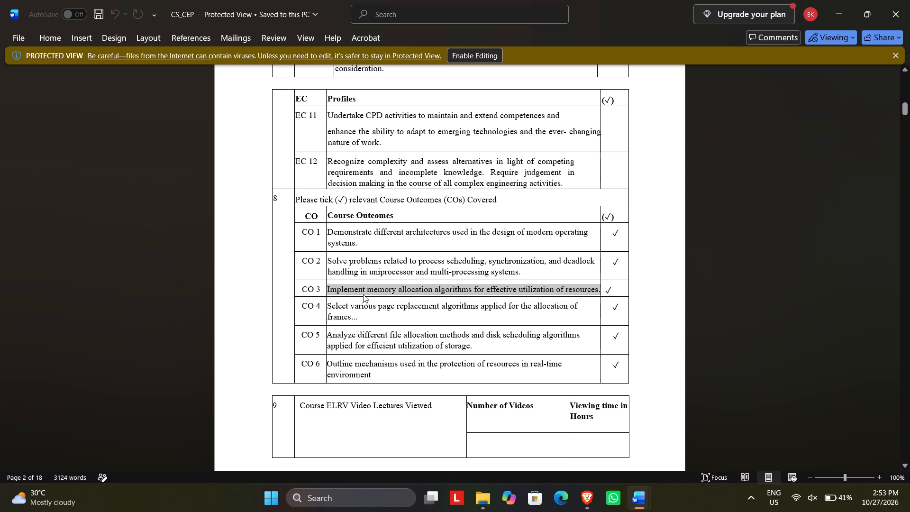
key(ctrl+c)
key(alt+Tab)
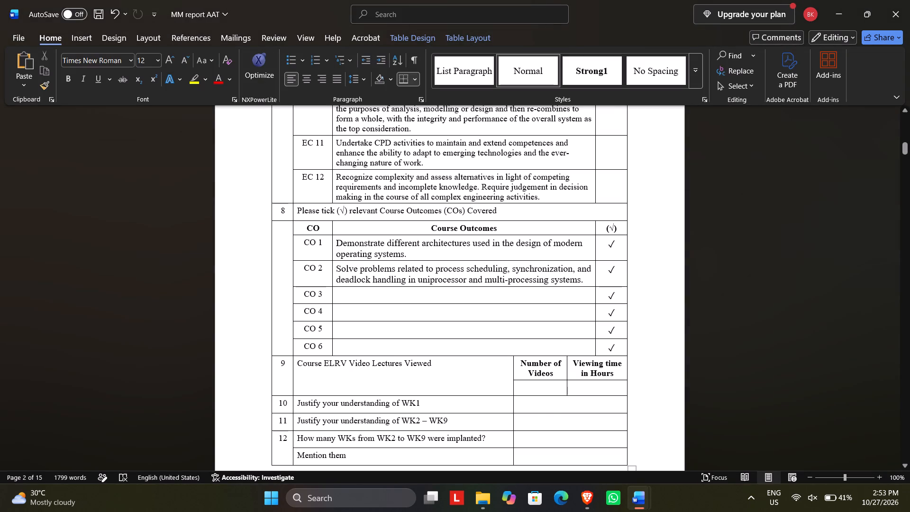
key(ctrl+v)
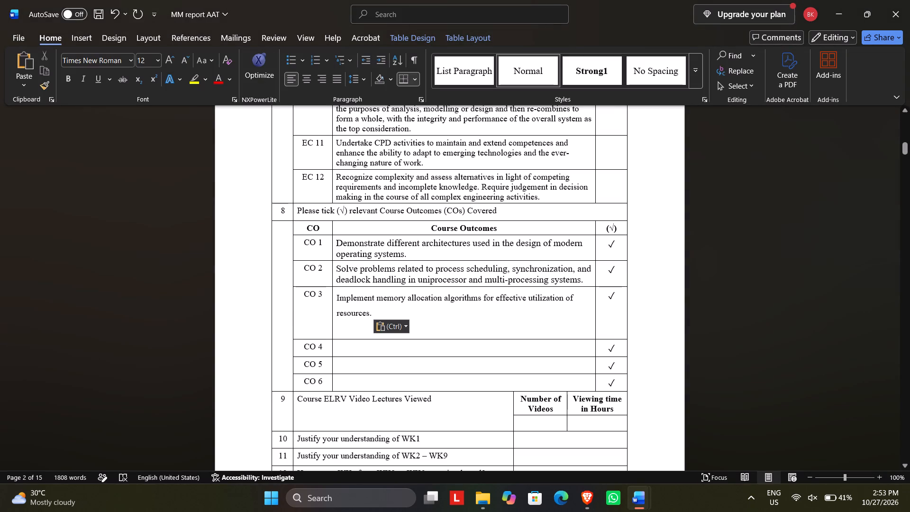
key(Delete)
key(BackSpace)
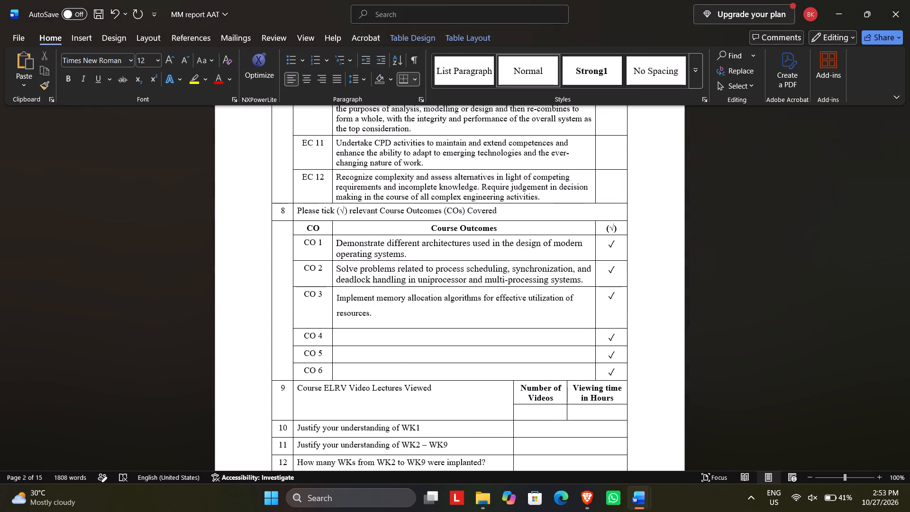
Copy the CO 4 outcome on page replacement algorithms from CS_CEP into the report's CO 4 row, removing the blank line and one trailing dot.
key(alt+Tab)
double_click(357, 308)
double_click(357, 308)
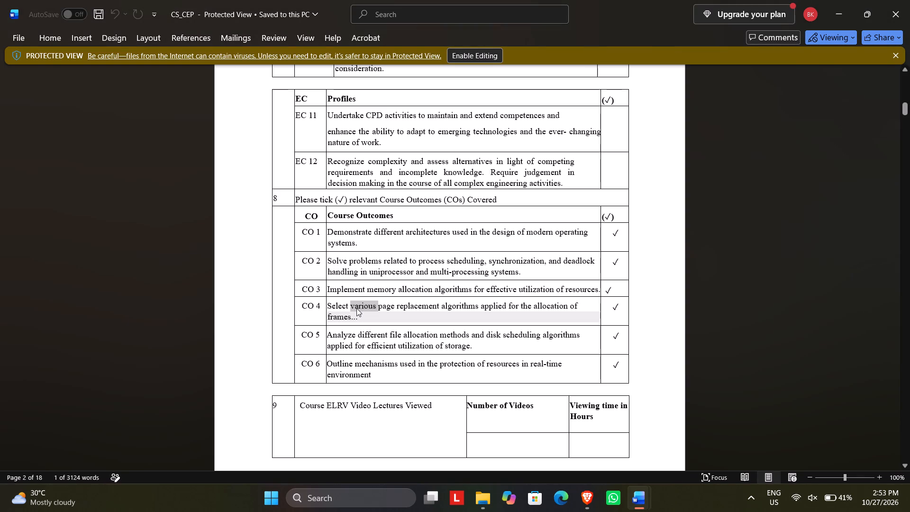
triple_click(355, 308)
double_click(353, 307)
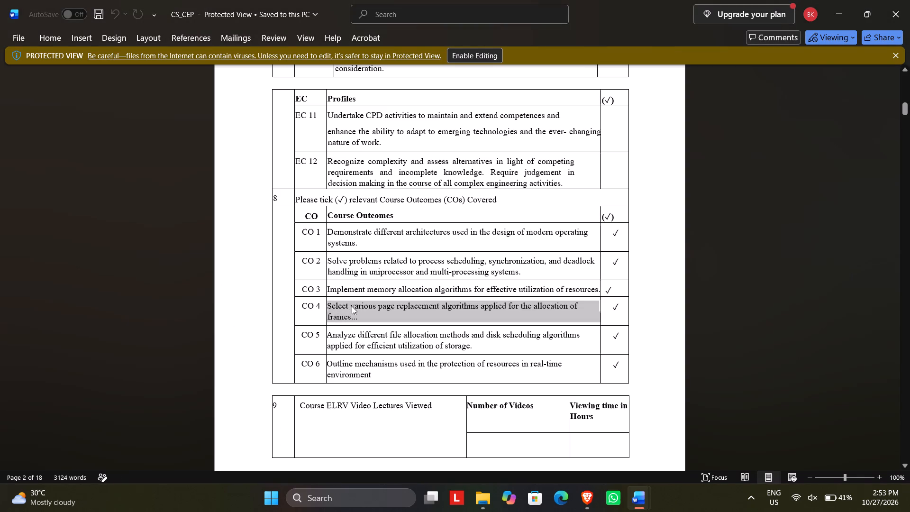
key(ctrl+c)
key(alt+Tab)
click(356, 337)
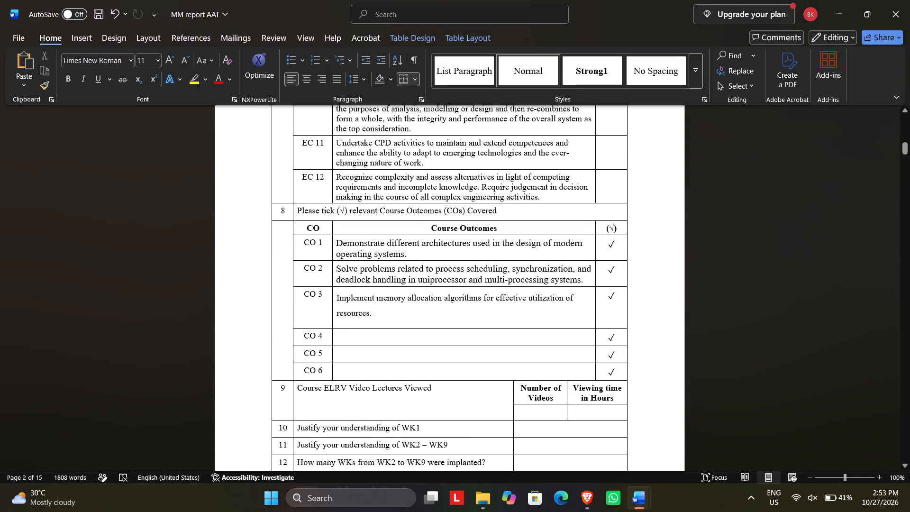
key(ctrl+v)
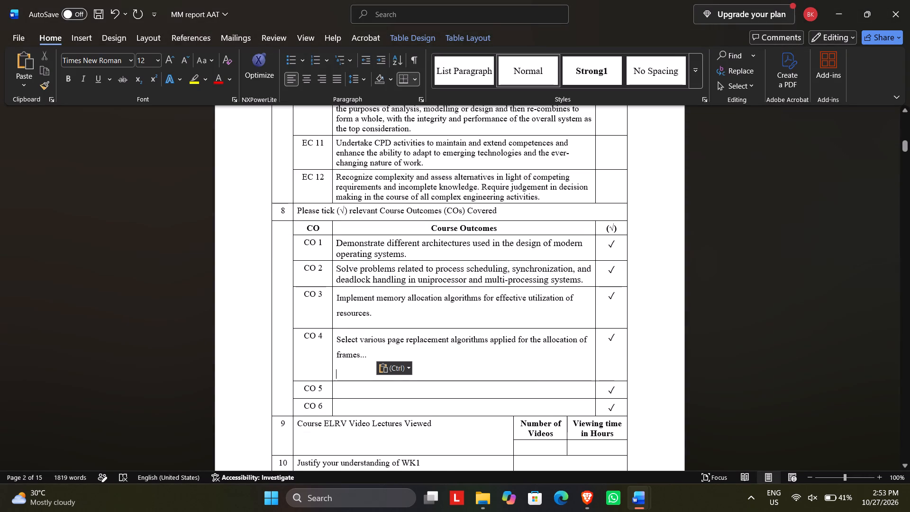
key(BackSpace)
key(BackSpace)
key(BackSpace)
key(BackSpace)
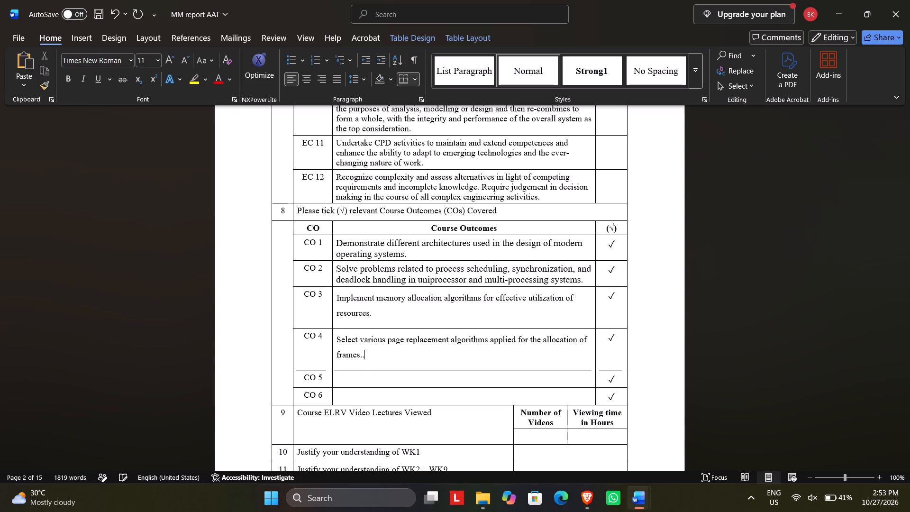
key(Delete)
Copy the CO 5 outcome on file allocation and disk scheduling from CS_CEP into the report's CO 5 row and remove the extra line.
key(alt+Tab)
double_click(356, 338)
triple_click(356, 338)
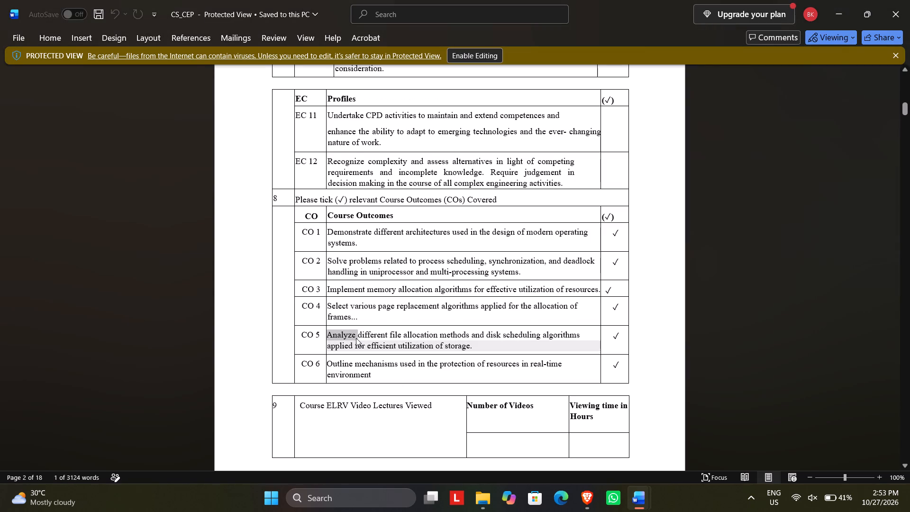
key(ctrl+c)
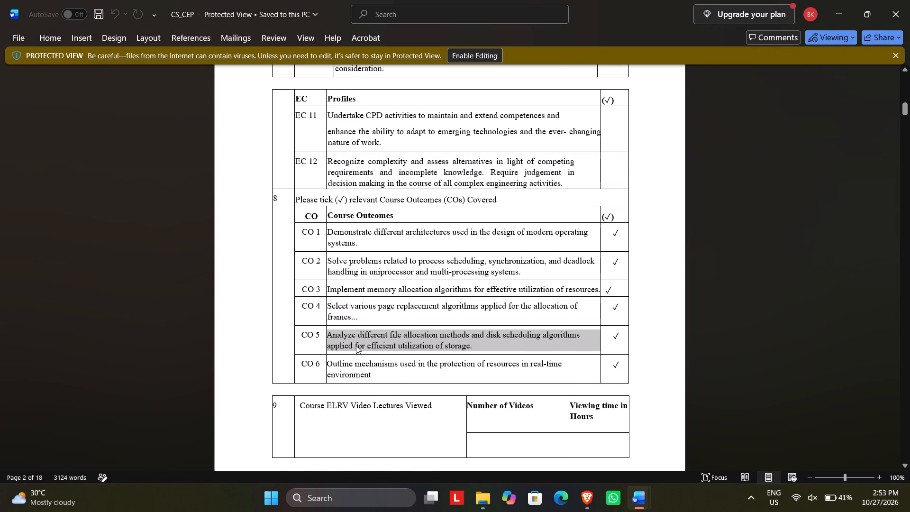
key(alt+Tab)
click(361, 375)
key(ctrl+v)
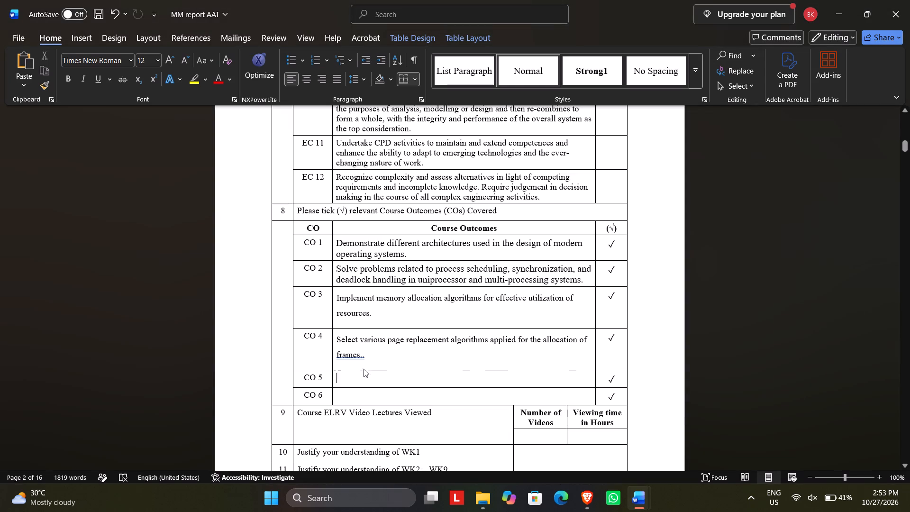
key(BackSpace)
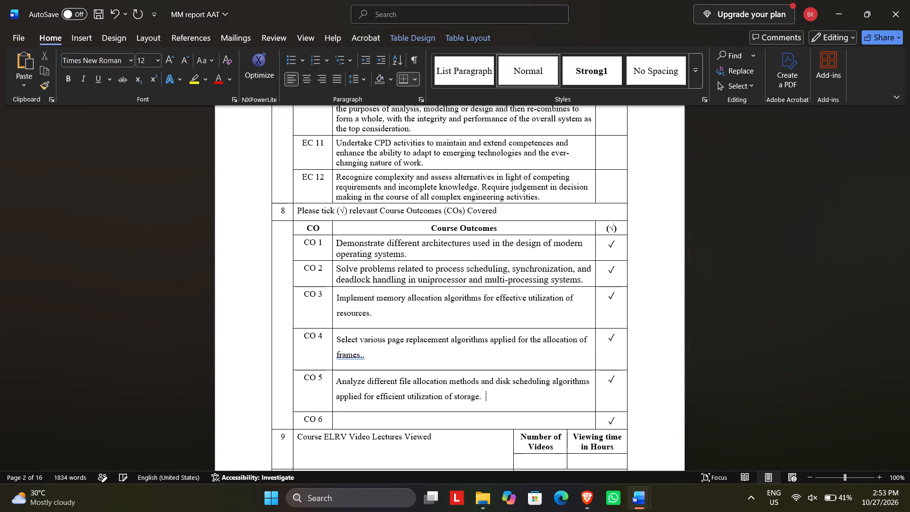
Copy the CO 6 outcome on resource protection mechanisms from CS_CEP into the report's CO 6 row and remove the extra line.
key(alt+Tab)
double_click(358, 374)
double_click(358, 374)
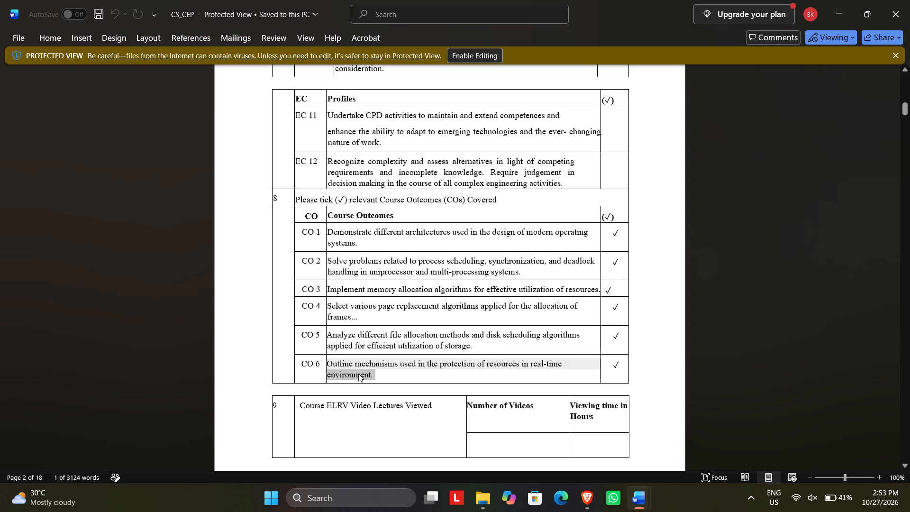
click(358, 374)
key(ctrl+c)
key(alt+Tab)
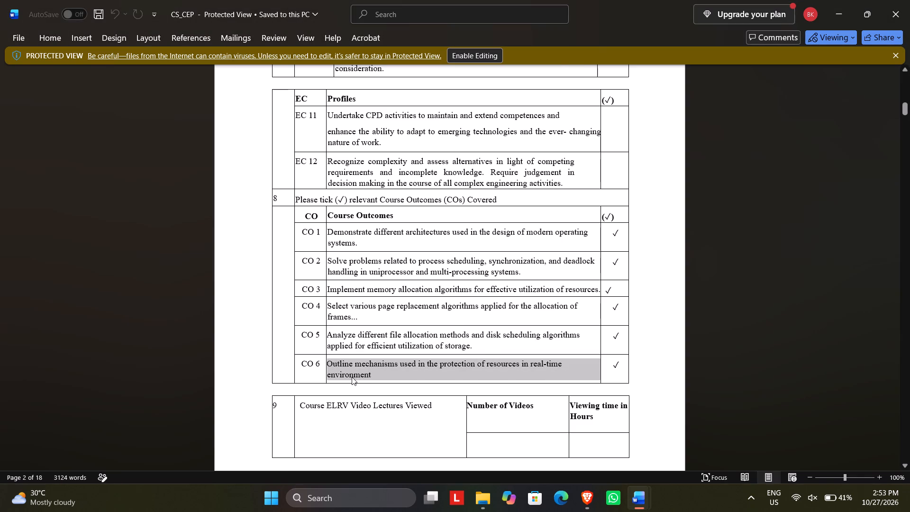
click(366, 419)
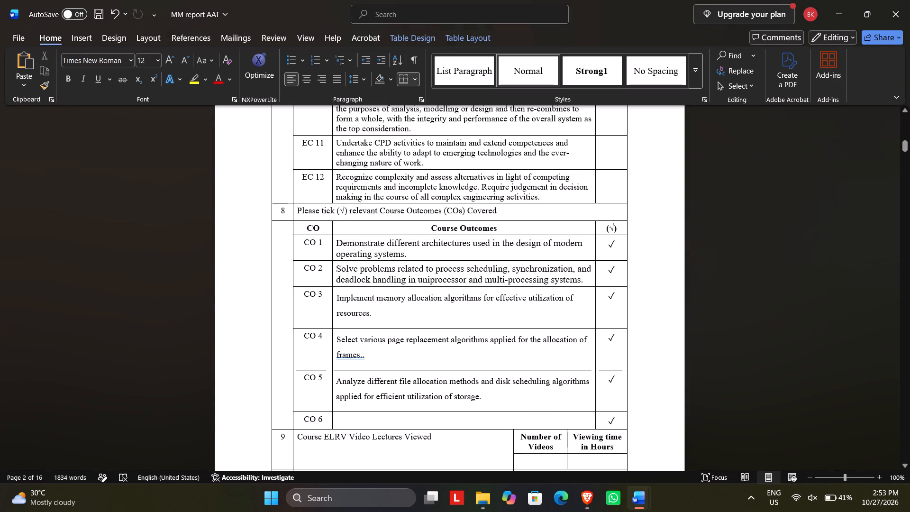
key(ctrl+v)
key(BackSpace)
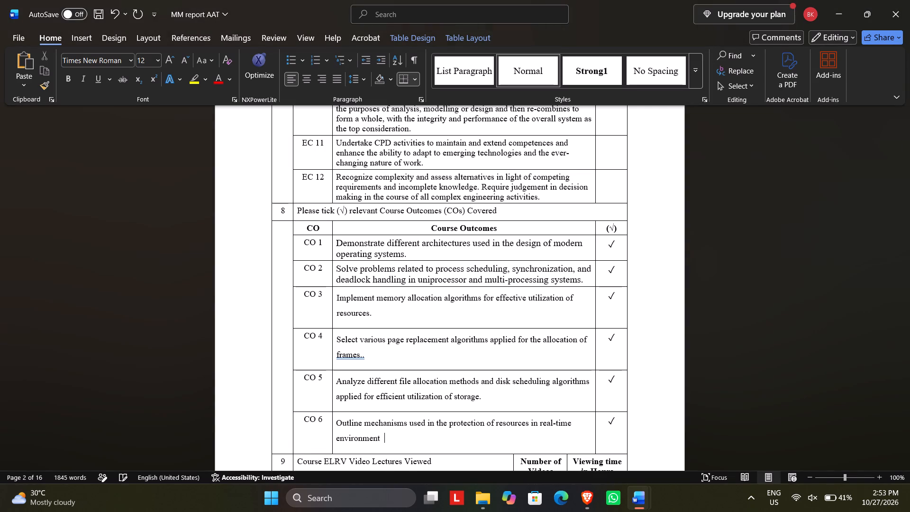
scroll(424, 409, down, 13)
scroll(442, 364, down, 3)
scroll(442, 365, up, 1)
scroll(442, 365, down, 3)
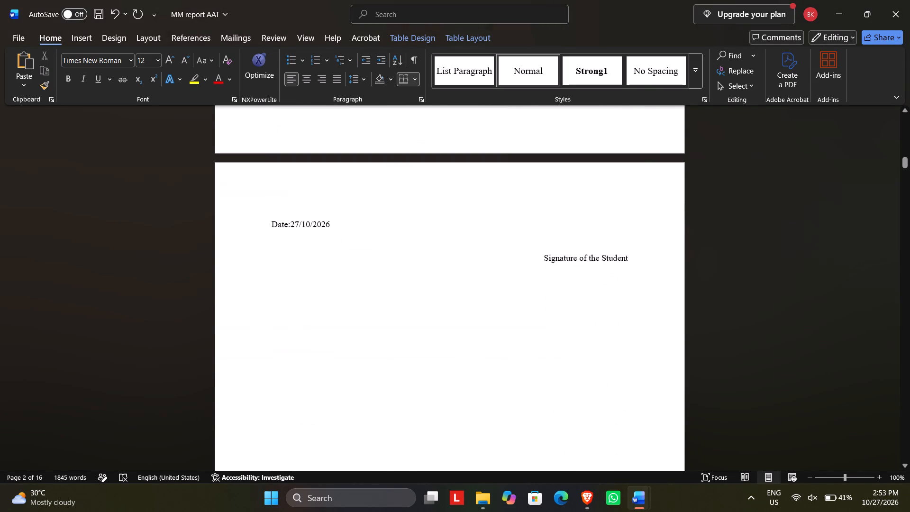
Shrink the whole self-assessment table proportionally from its outer corner, making it narrower than the page's text width.
scroll(443, 365, down, 7)
scroll(443, 366, up, 3)
scroll(443, 366, down, 1)
scroll(443, 366, up, 20)
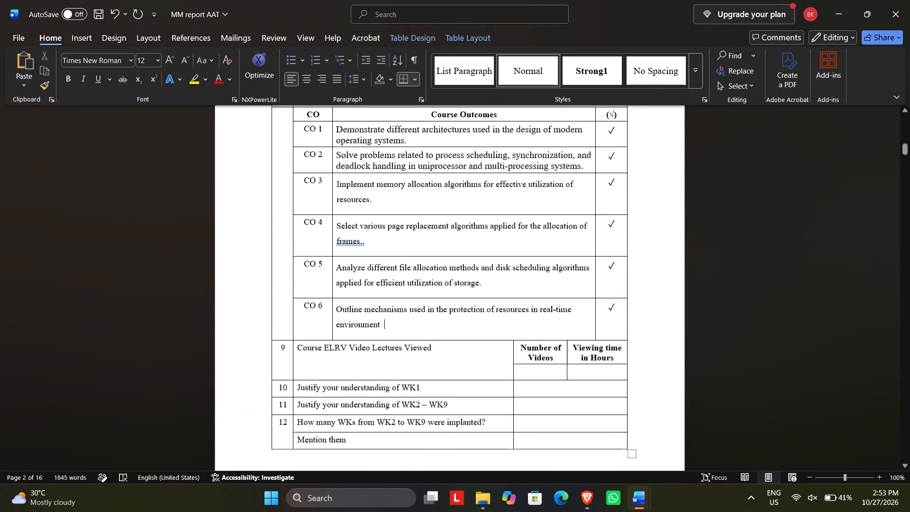
scroll(453, 367, down, 16)
scroll(455, 376, up, 16)
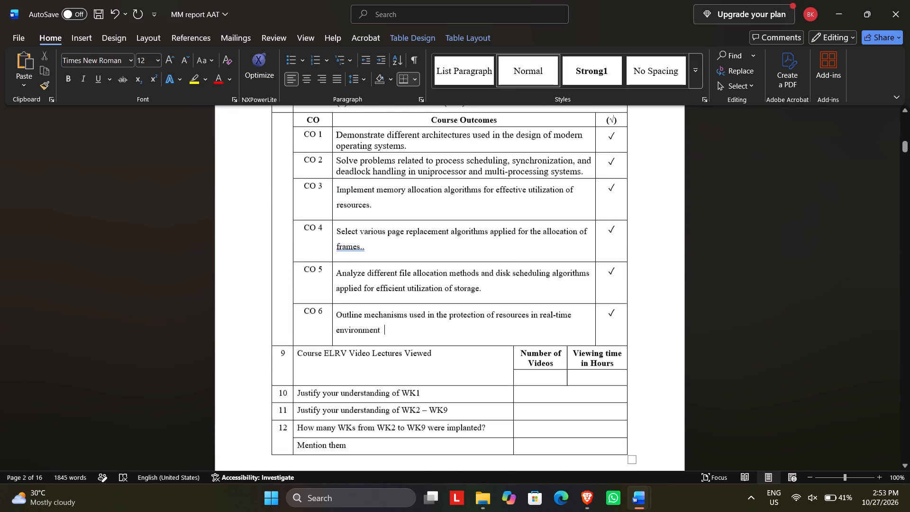
scroll(455, 376, up, 9)
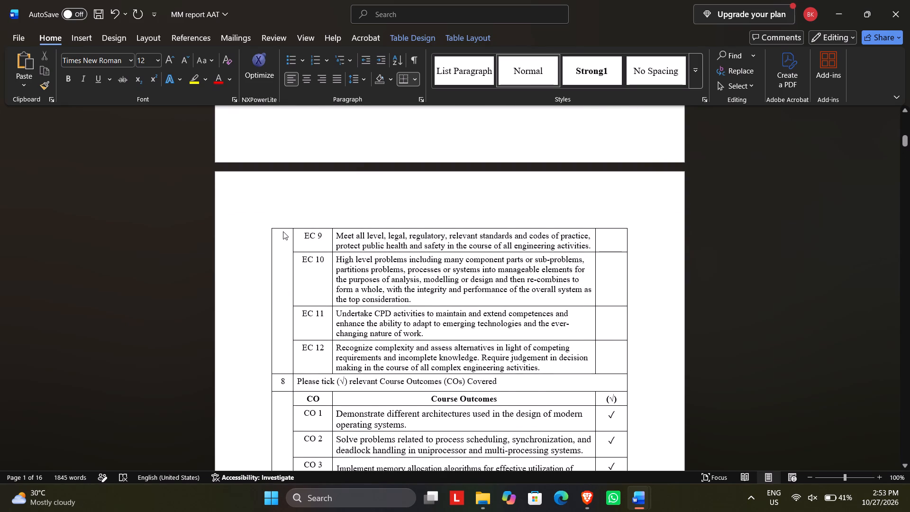
click(284, 233)
scroll(521, 375, down, 5)
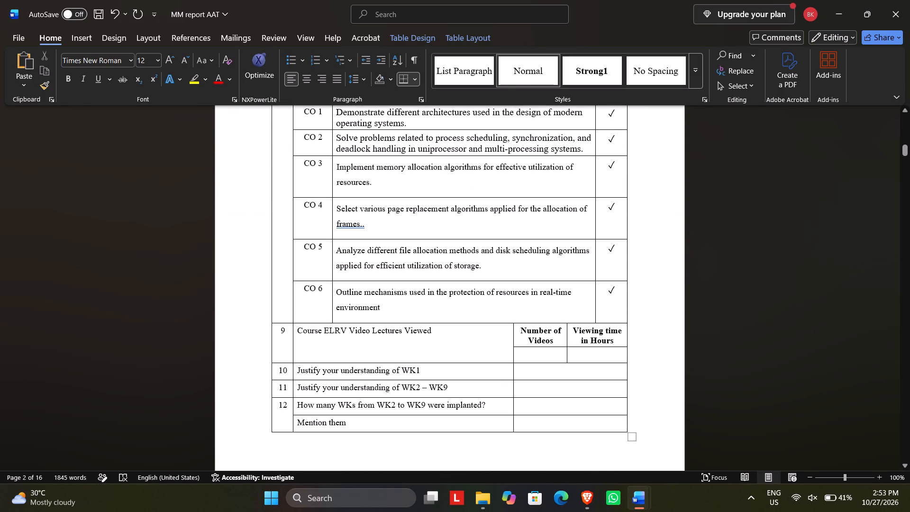
drag(632, 436, 598, 394)
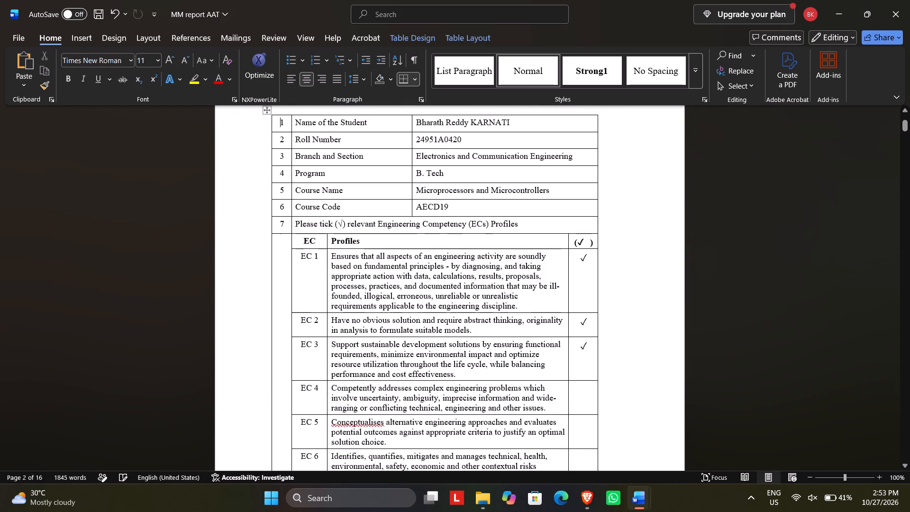
Examine how the resized table and the date and signature page are laid out across the pages.
scroll(631, 381, down, 18)
scroll(627, 381, down, 13)
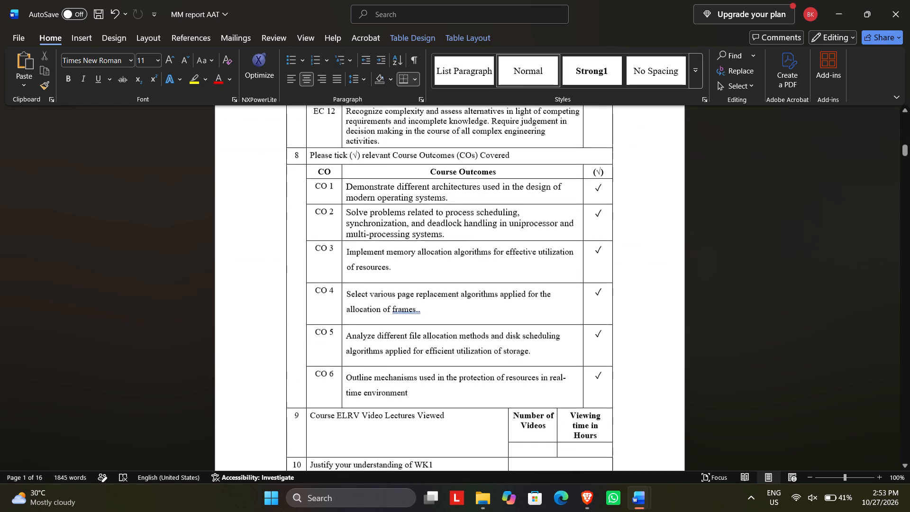
scroll(627, 381, down, 4)
scroll(580, 418, down, 19)
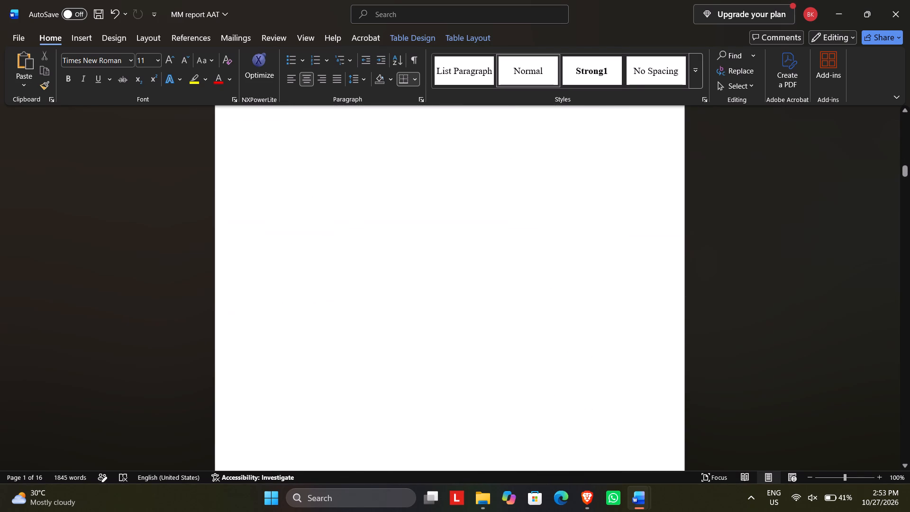
scroll(586, 394, down, 5)
scroll(586, 394, up, 3)
scroll(586, 394, down, 1)
scroll(586, 394, up, 12)
scroll(590, 393, up, 11)
scroll(591, 394, up, 10)
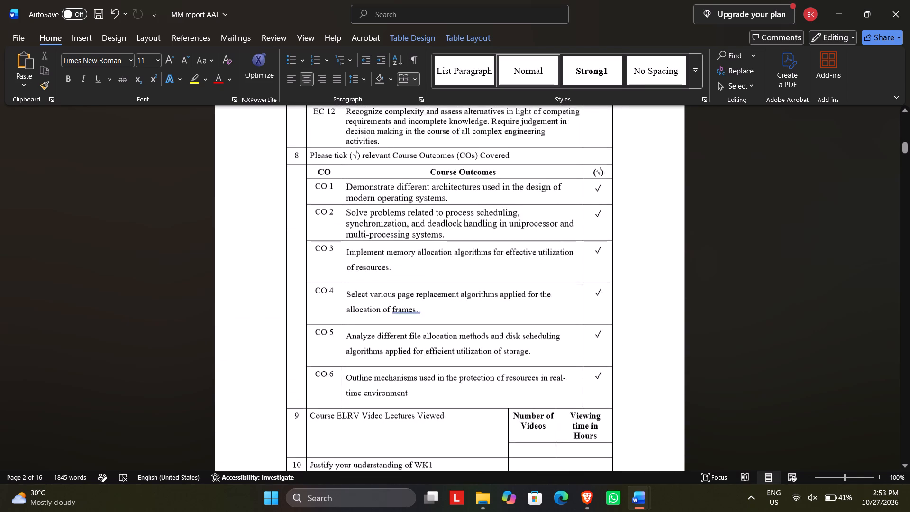
scroll(448, 324, up, 8)
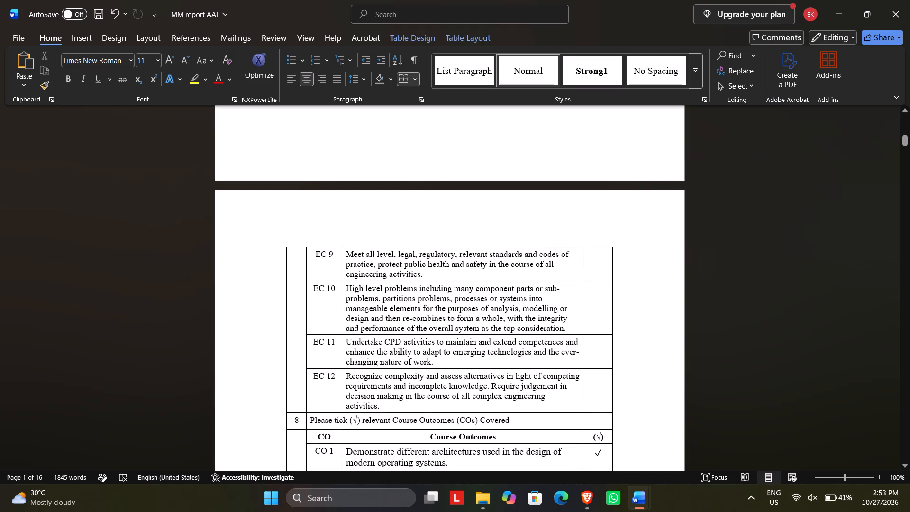
Widen the self-assessment table's tick column slightly by moving its outer border beside the EC 9 row.
click(421, 246)
click(437, 224)
click(446, 224)
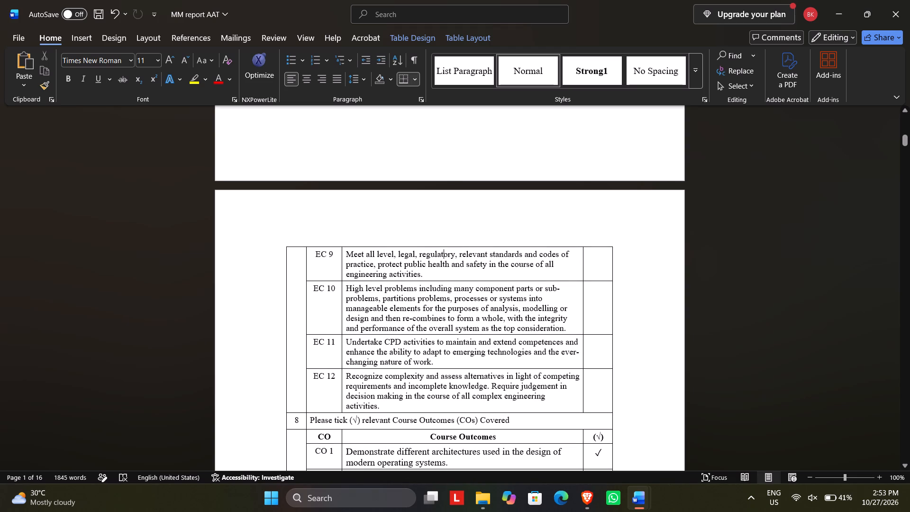
click(434, 247)
click(602, 250)
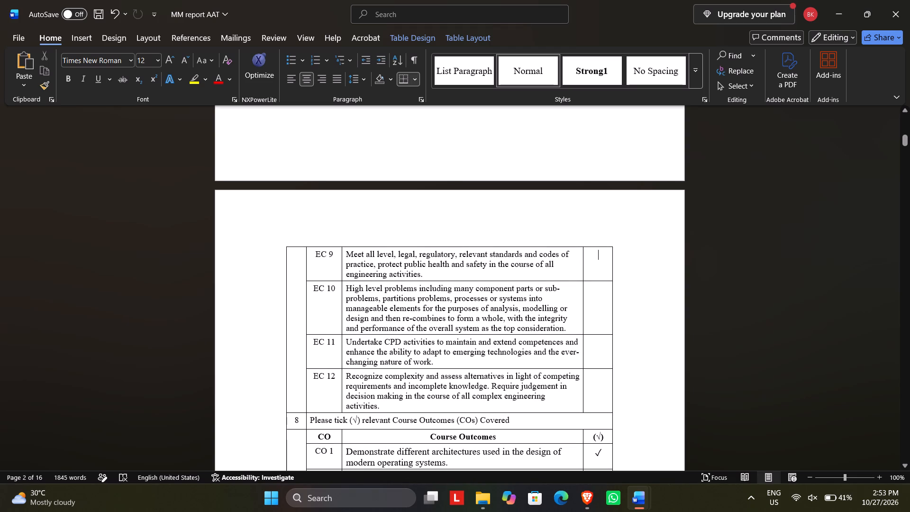
click(611, 246)
drag(611, 247, 616, 247)
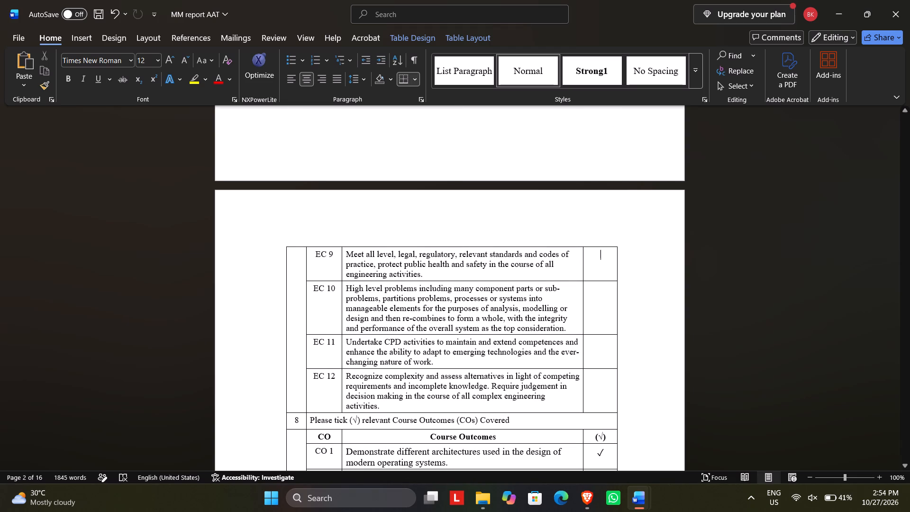
click(290, 247)
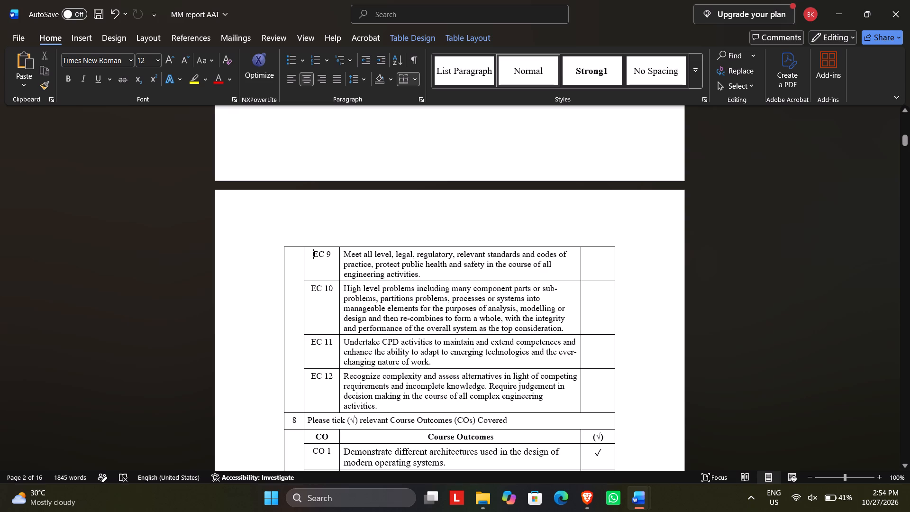
right_click(292, 247)
click(270, 216)
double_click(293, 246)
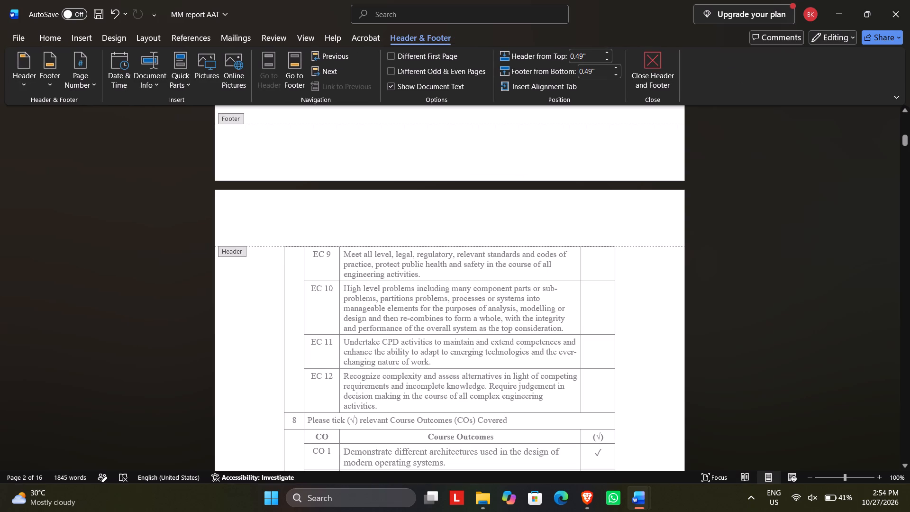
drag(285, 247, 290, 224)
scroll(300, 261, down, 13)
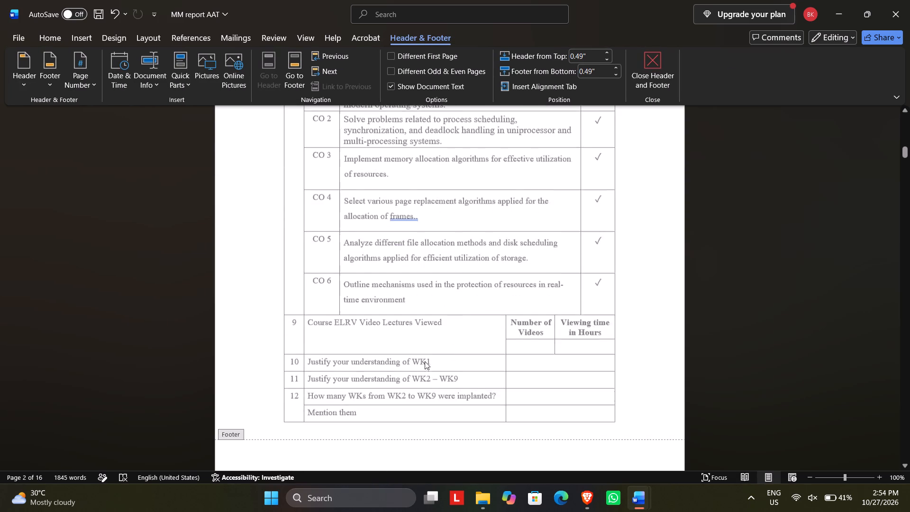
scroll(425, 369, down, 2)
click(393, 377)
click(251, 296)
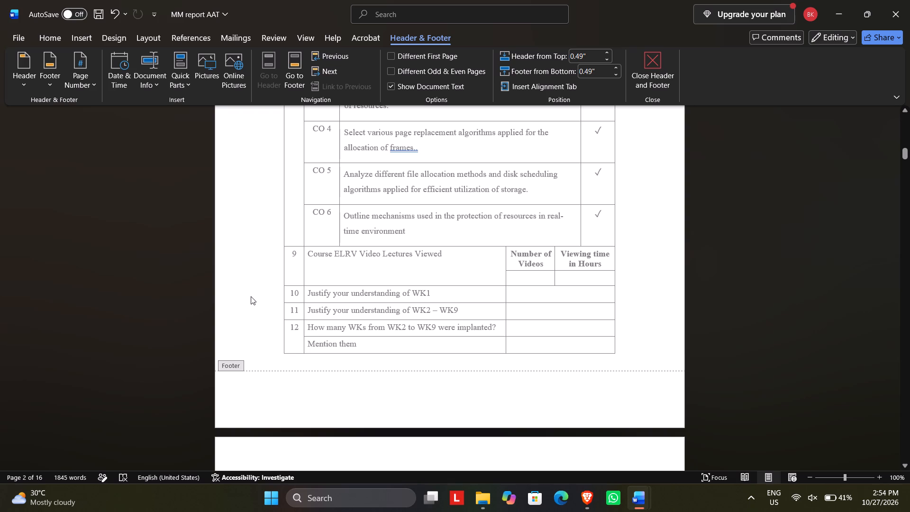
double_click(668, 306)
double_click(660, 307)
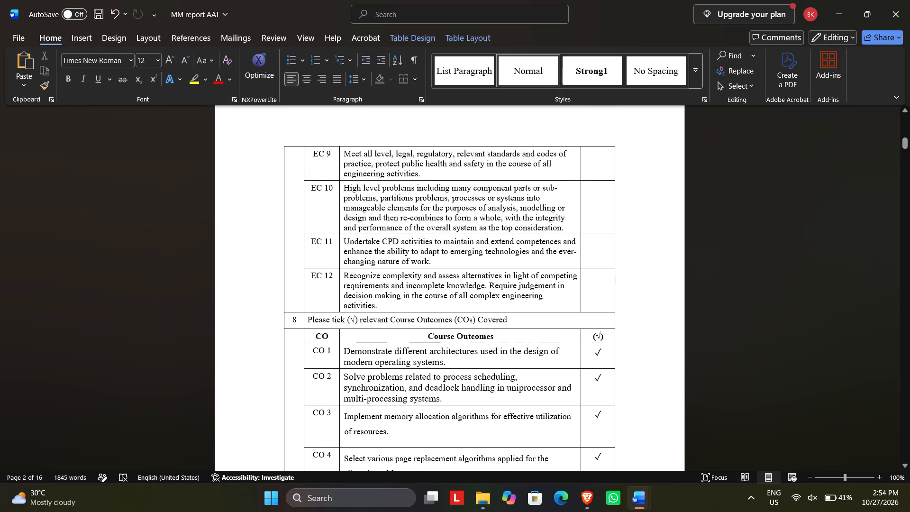
Resize the self-assessment table from its bottom edge and outer corner, making it slightly wider and its lower rows shorter.
scroll(637, 320, down, 19)
scroll(445, 200, up, 4)
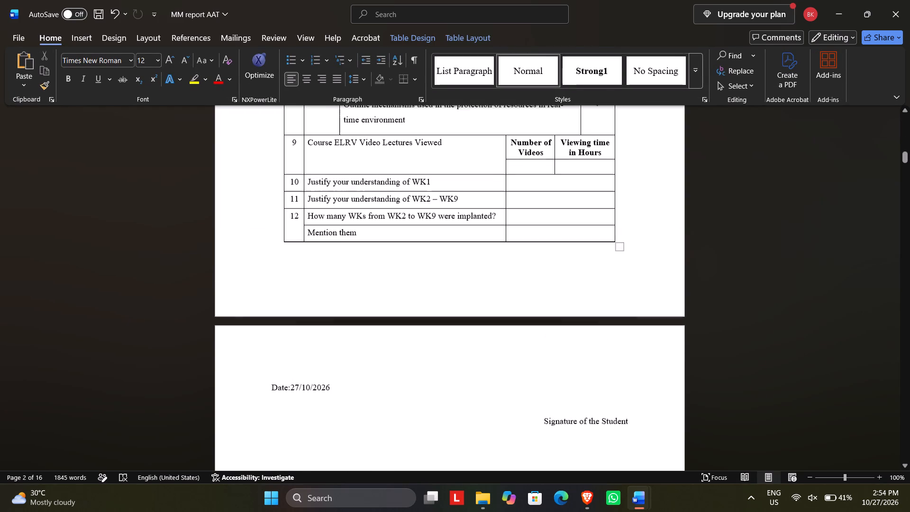
scroll(518, 302, up, 2)
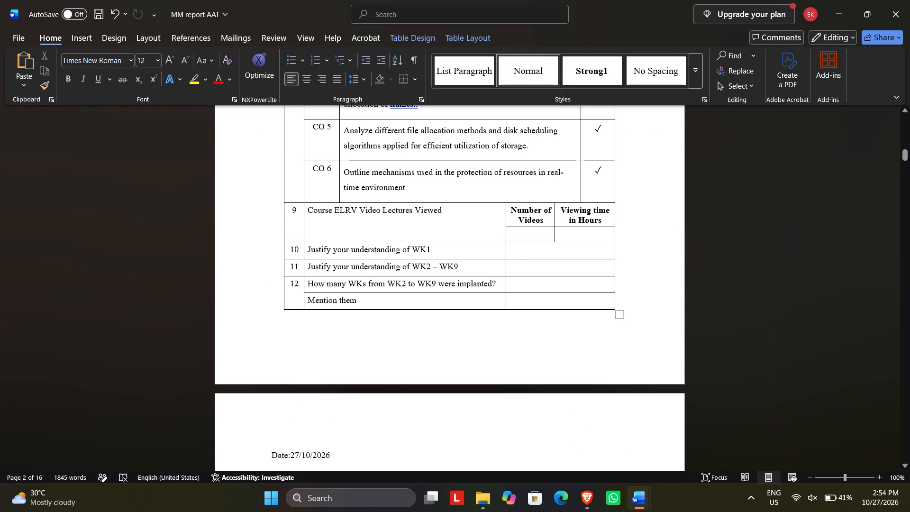
drag(475, 308, 473, 276)
scroll(484, 321, up, 4)
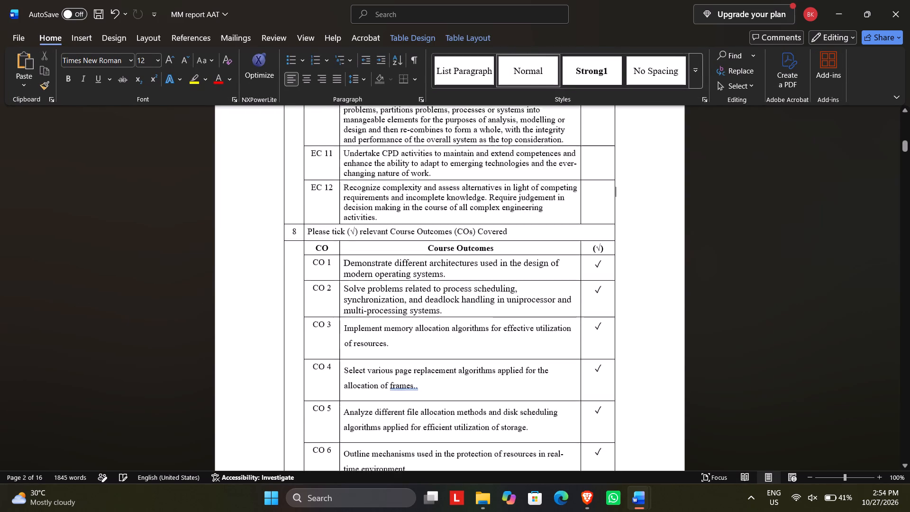
scroll(491, 333, down, 5)
drag(463, 448, 463, 448)
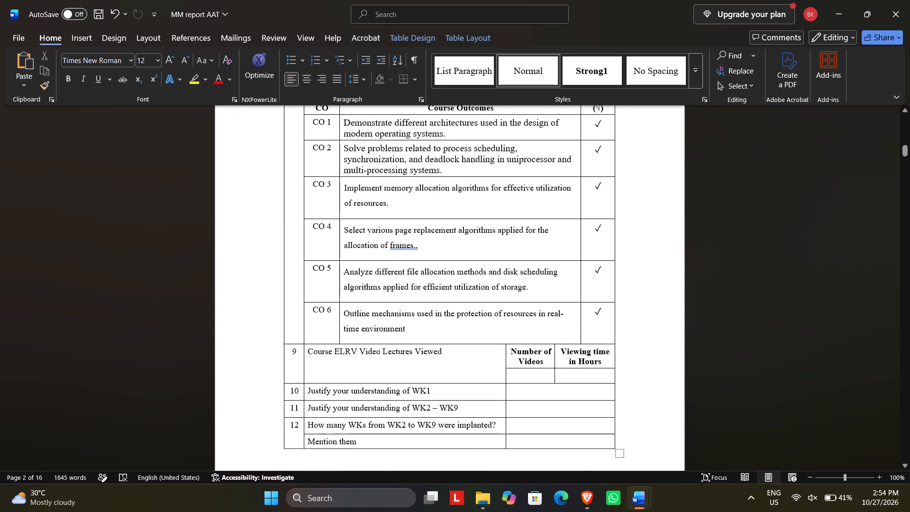
drag(463, 448, 462, 390)
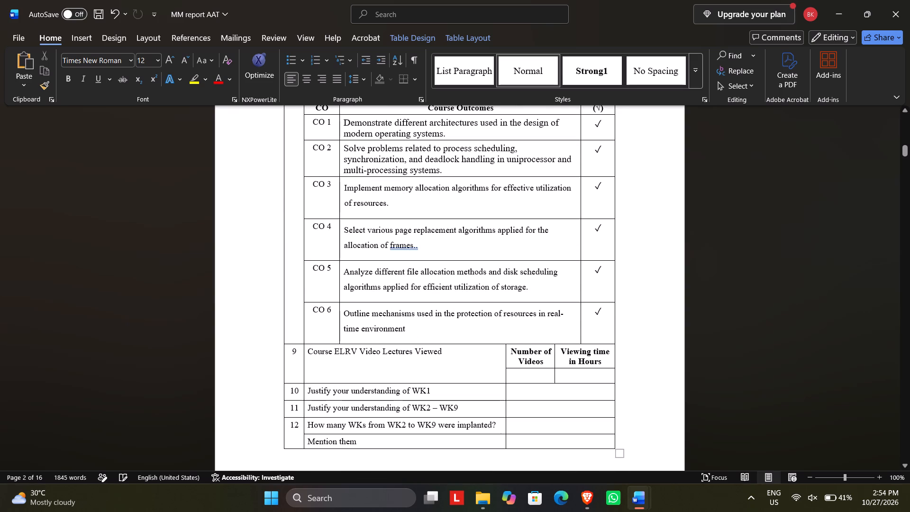
drag(623, 454, 626, 400)
Move the handwritten signature picture up the date page and place it just above the "Signature of the Student" line.
scroll(620, 399, down, 10)
scroll(612, 396, up, 1)
scroll(612, 396, down, 1)
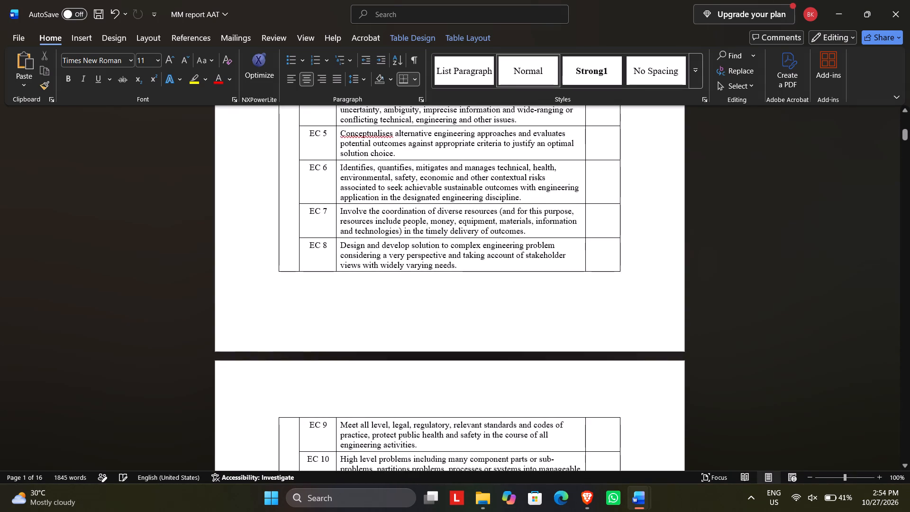
scroll(612, 396, down, 20)
scroll(608, 392, down, 3)
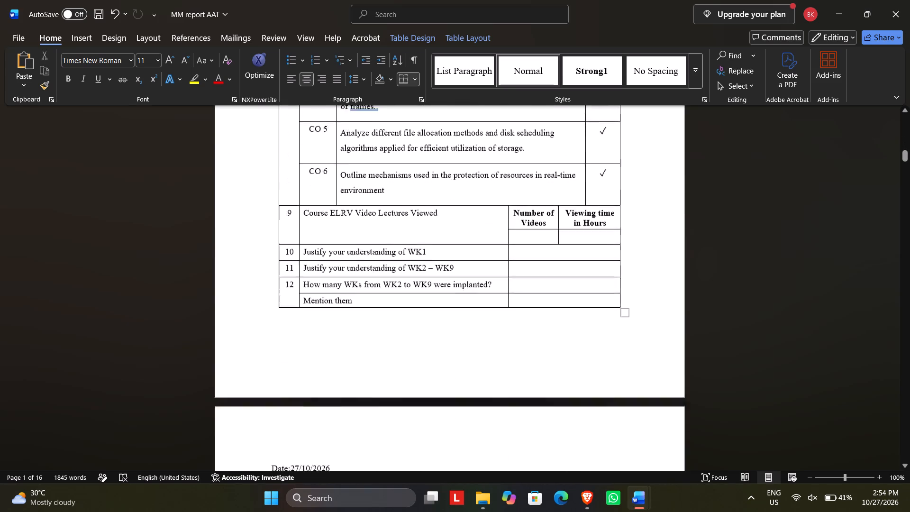
scroll(608, 392, down, 14)
scroll(606, 393, down, 7)
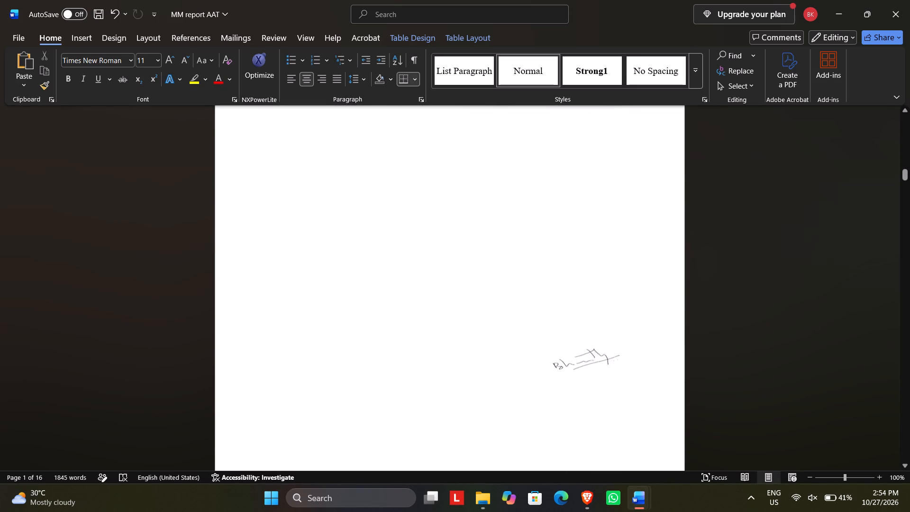
drag(584, 312, 571, 206)
scroll(563, 216, up, 6)
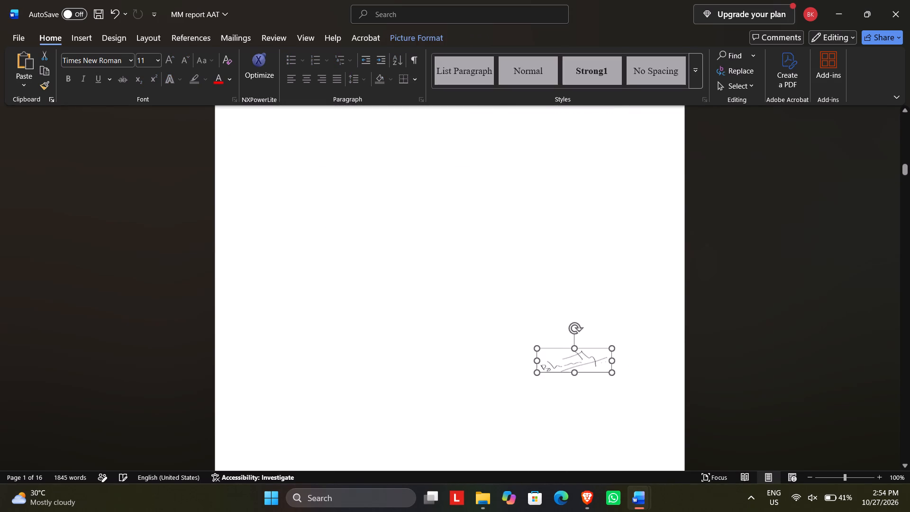
scroll(585, 332, up, 4)
scroll(578, 419, down, 3)
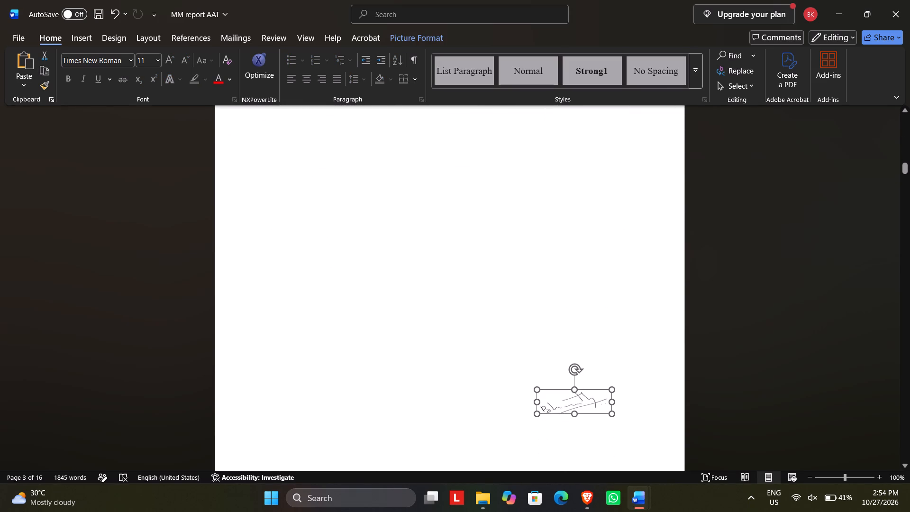
drag(578, 399, 584, 194)
scroll(578, 202, up, 4)
drag(589, 320, 590, 191)
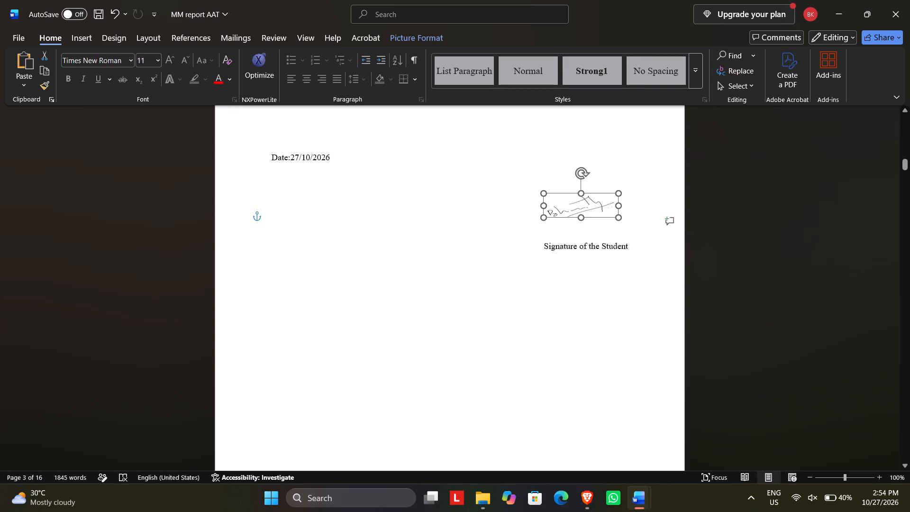
drag(590, 191, 591, 200)
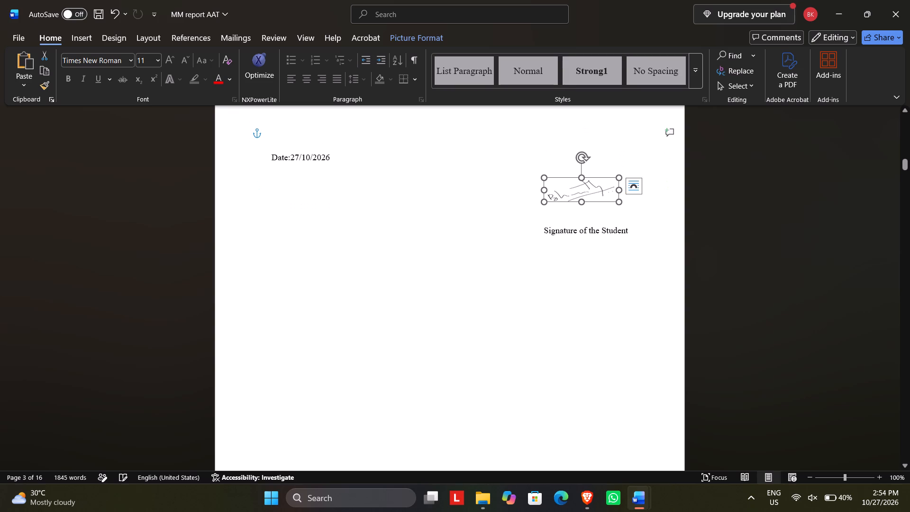
click(506, 300)
Save the MM report AAT document.
scroll(547, 332, down, 20)
scroll(547, 332, down, 3)
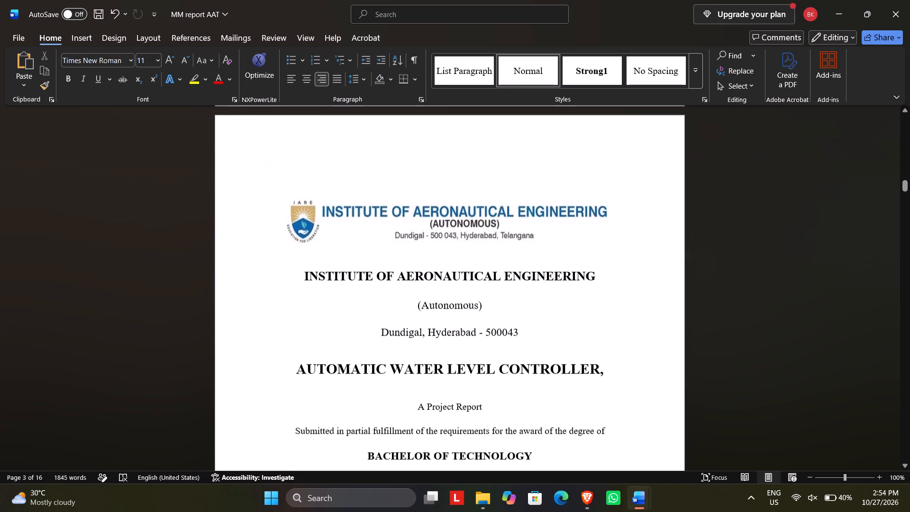
key(ctrl+s)
key(ctrl+s)
key(ctrl+s)
scroll(544, 326, up, 14)
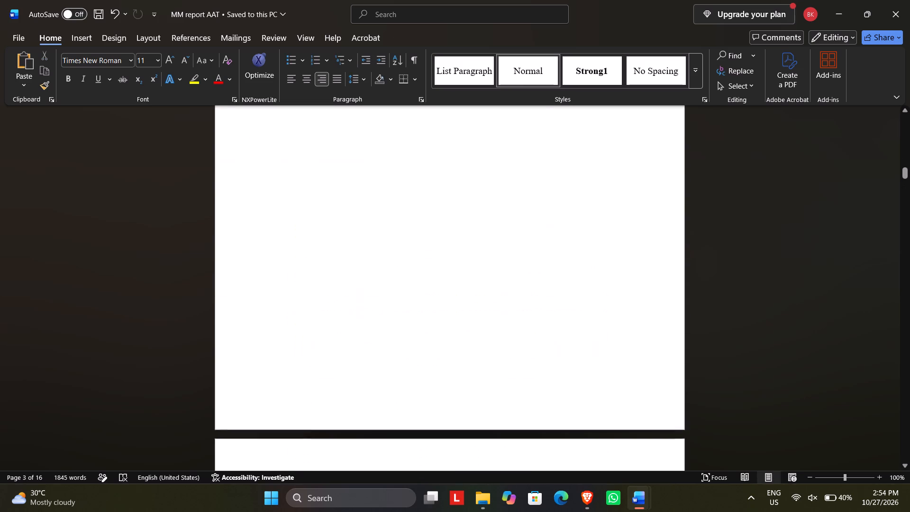
scroll(544, 327, up, 16)
key(ctrl+s)
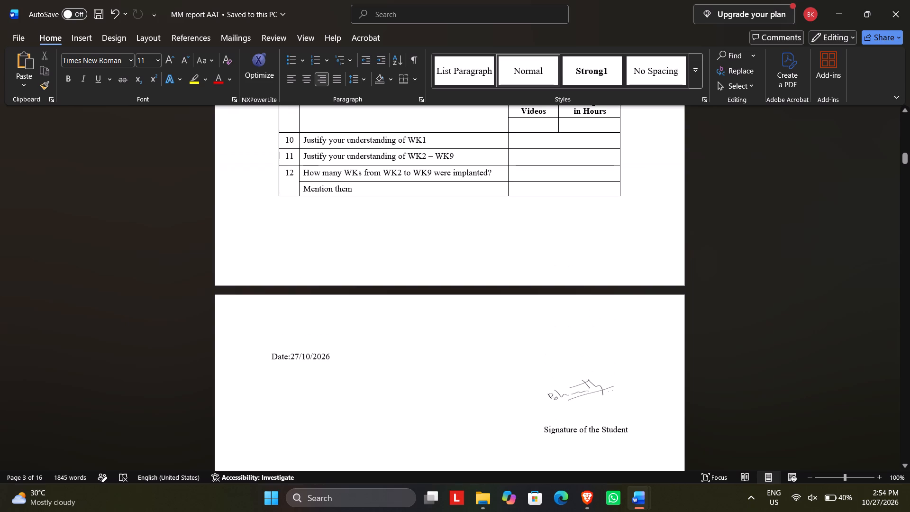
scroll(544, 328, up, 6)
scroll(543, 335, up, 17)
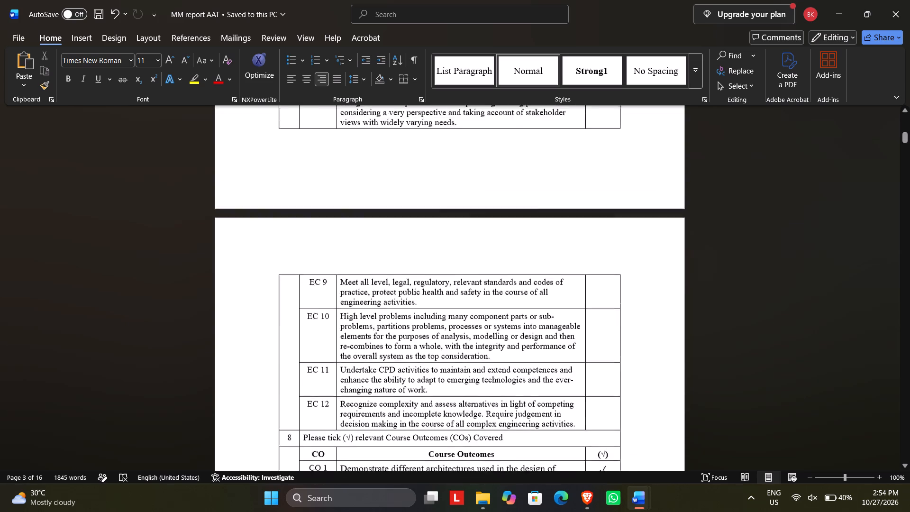
Save the MM report AAT document again.
scroll(543, 335, up, 10)
key(ctrl+s)
key(ctrl+s)
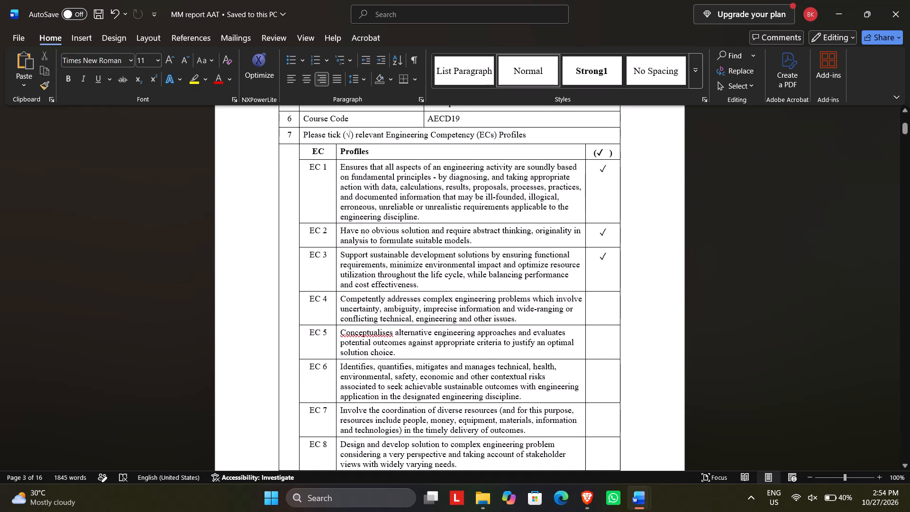
scroll(258, 149, up, 1)
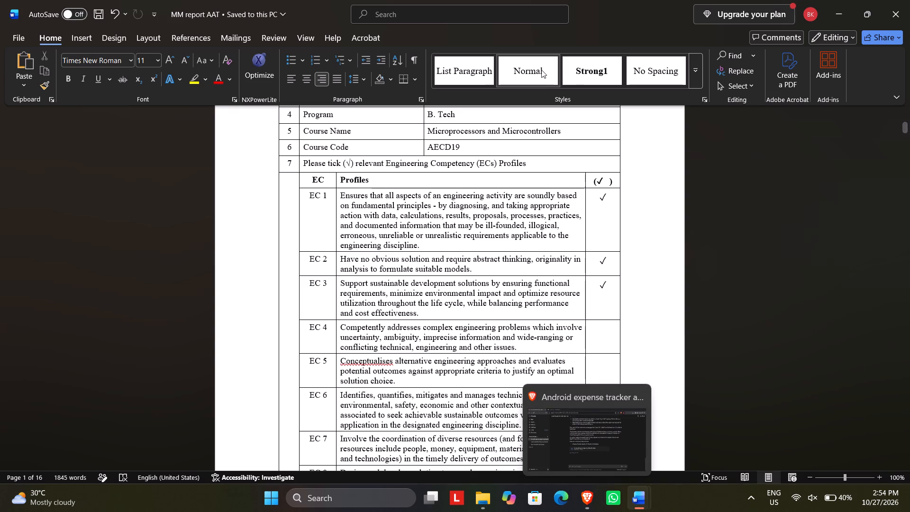
Switch to Brave and open Google Drive in a new tab.
click(590, 496)
click(305, 8)
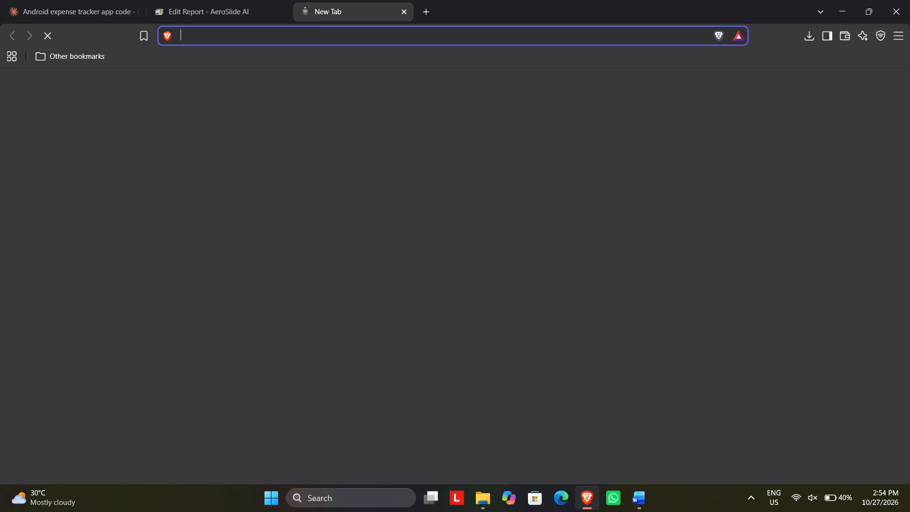
click(410, 35)
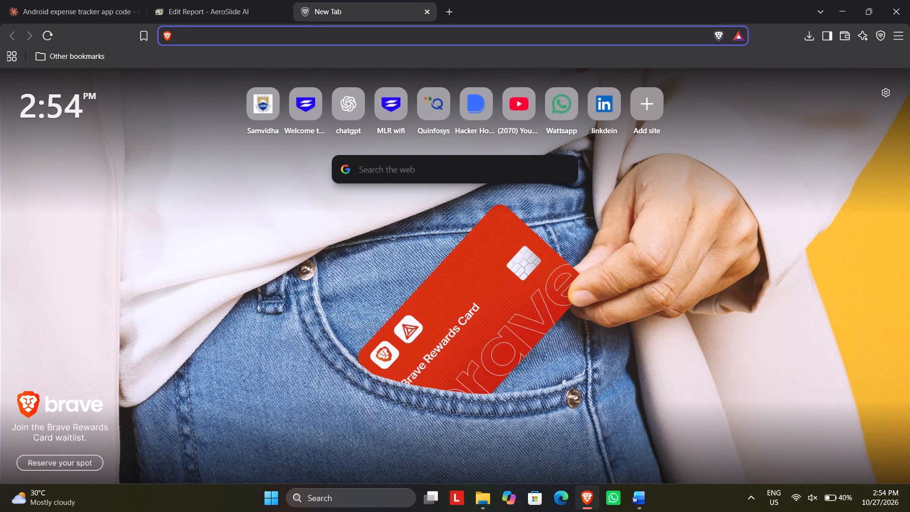
text(drive)
key(Return)
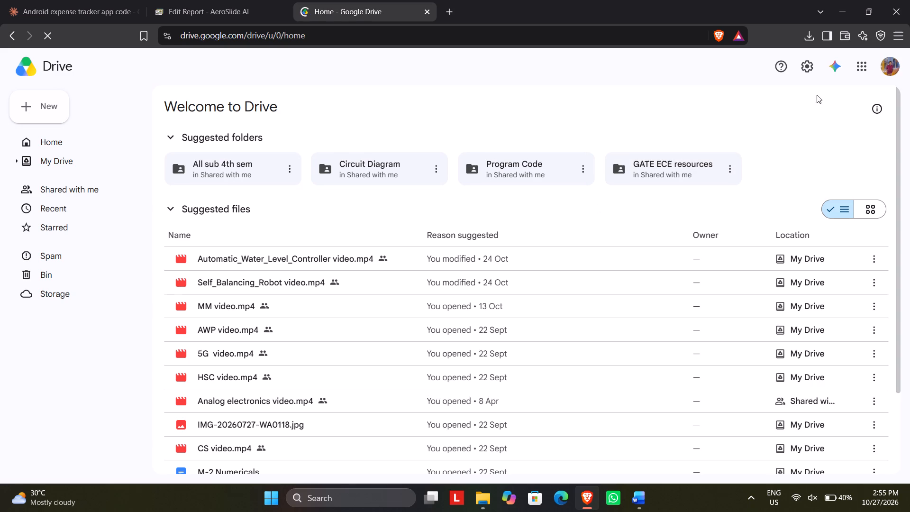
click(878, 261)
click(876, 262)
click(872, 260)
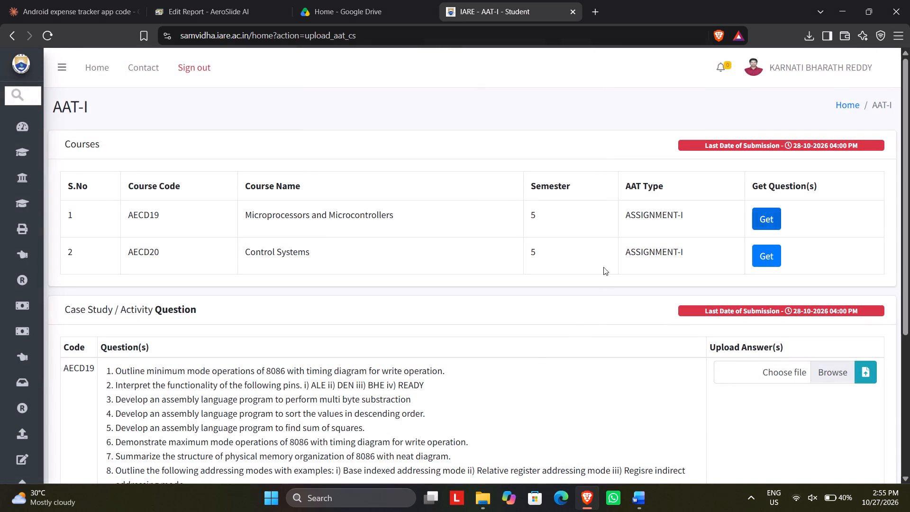
Open the AAT-II upload page on the Samvidha portal and get the question for AECD19 Microprocessors and Microcontrollers.
scroll(57, 437, down, 5)
click(67, 422)
scroll(79, 421, down, 4)
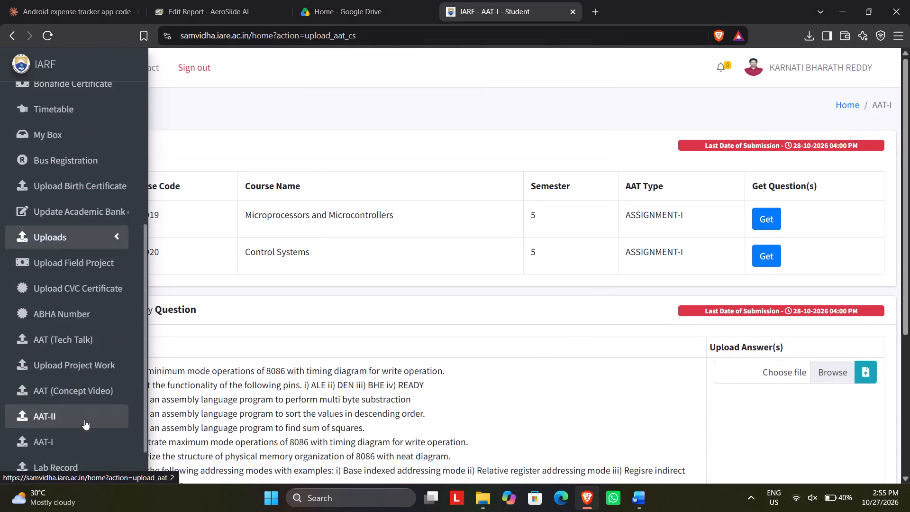
click(76, 373)
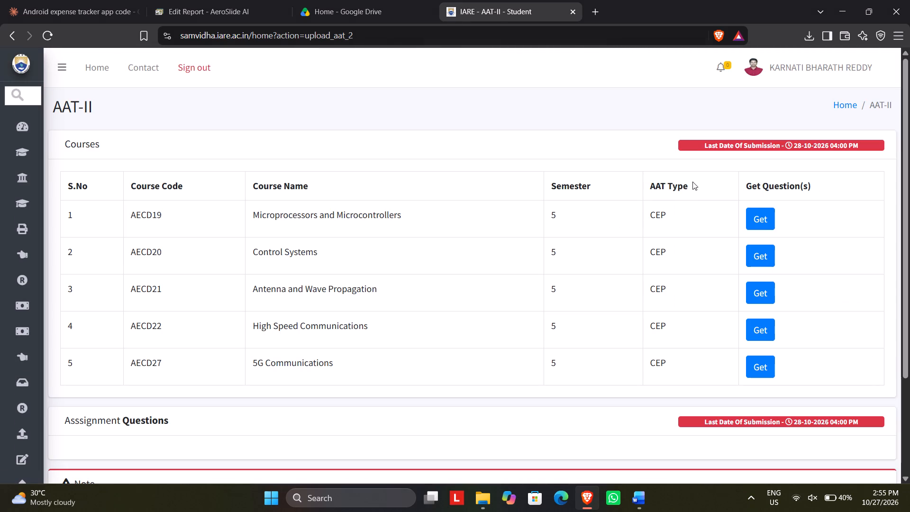
click(763, 218)
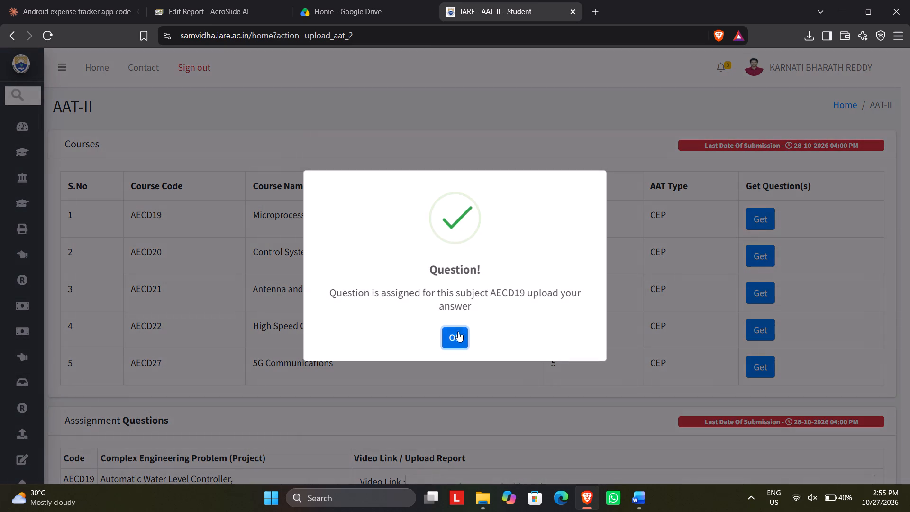
click(452, 337)
scroll(452, 338, down, 3)
scroll(462, 409, down, 3)
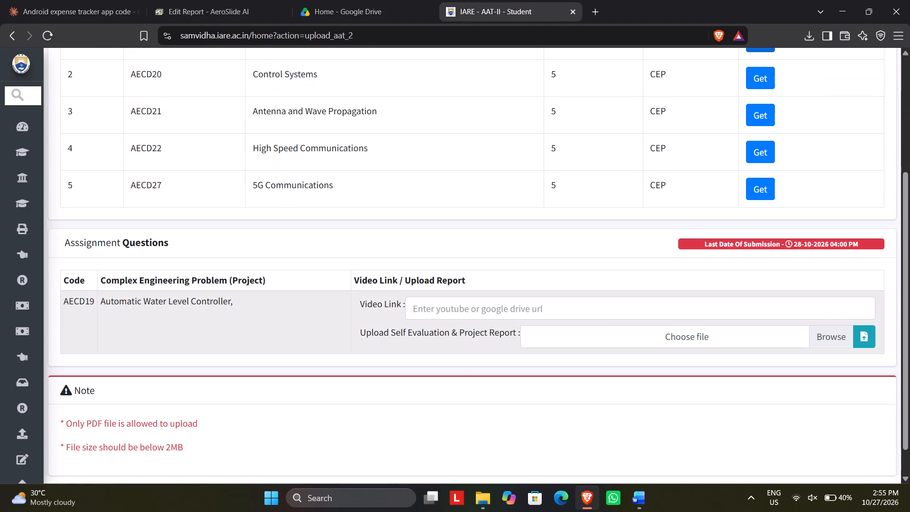
Enter the project video's Google Drive sharing link as the video link for AECD19.
click(464, 307)
click(518, 342)
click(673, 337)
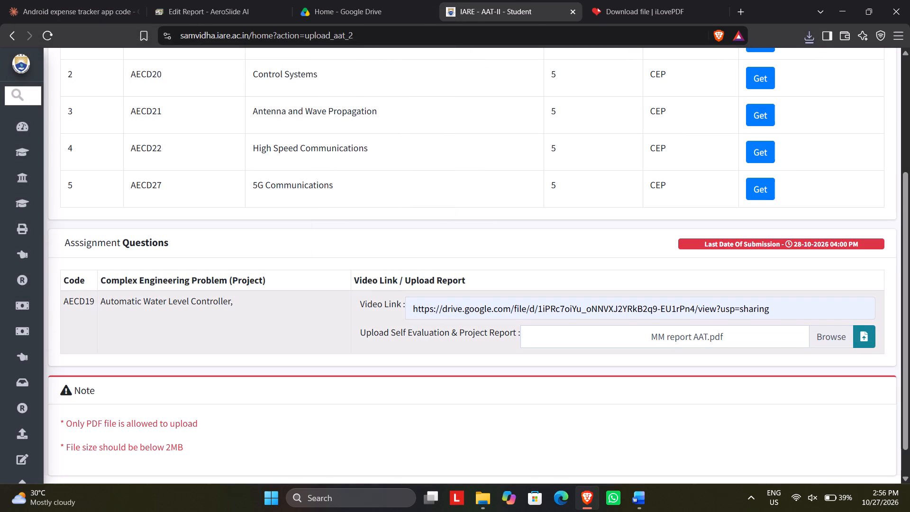